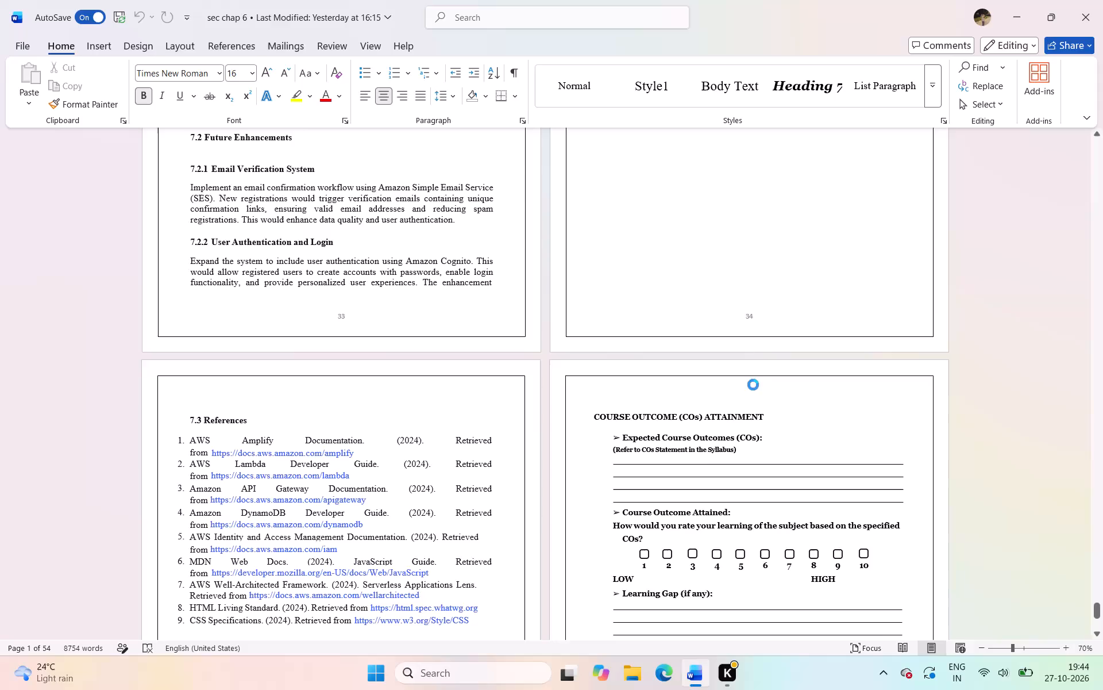
# Delete the empty bullet at the end of the 6.3 Security Measures list.
pyautogui.scroll(3, 753, 385)
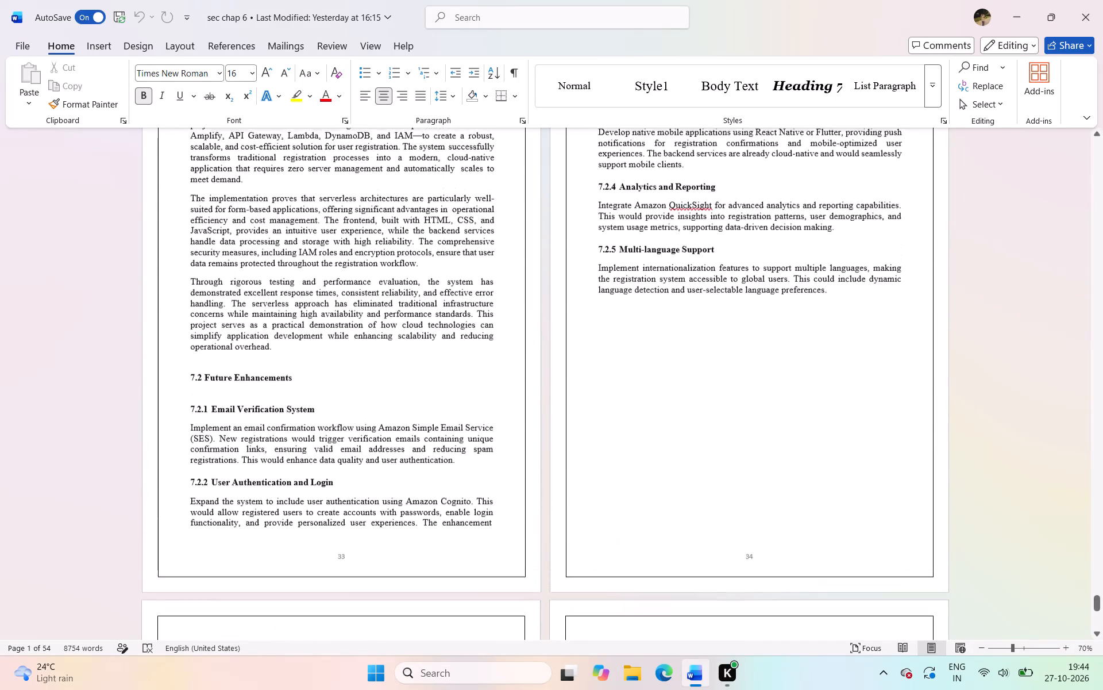
pyautogui.scroll(9, 753, 385)
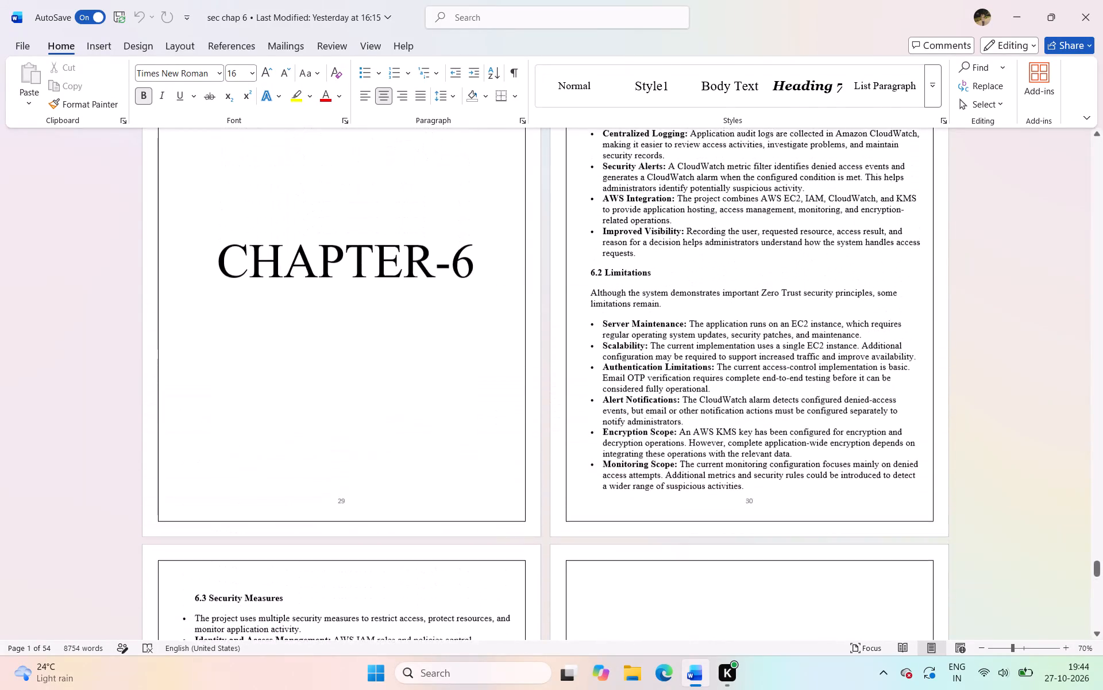
pyautogui.scroll(-2, 753, 385)
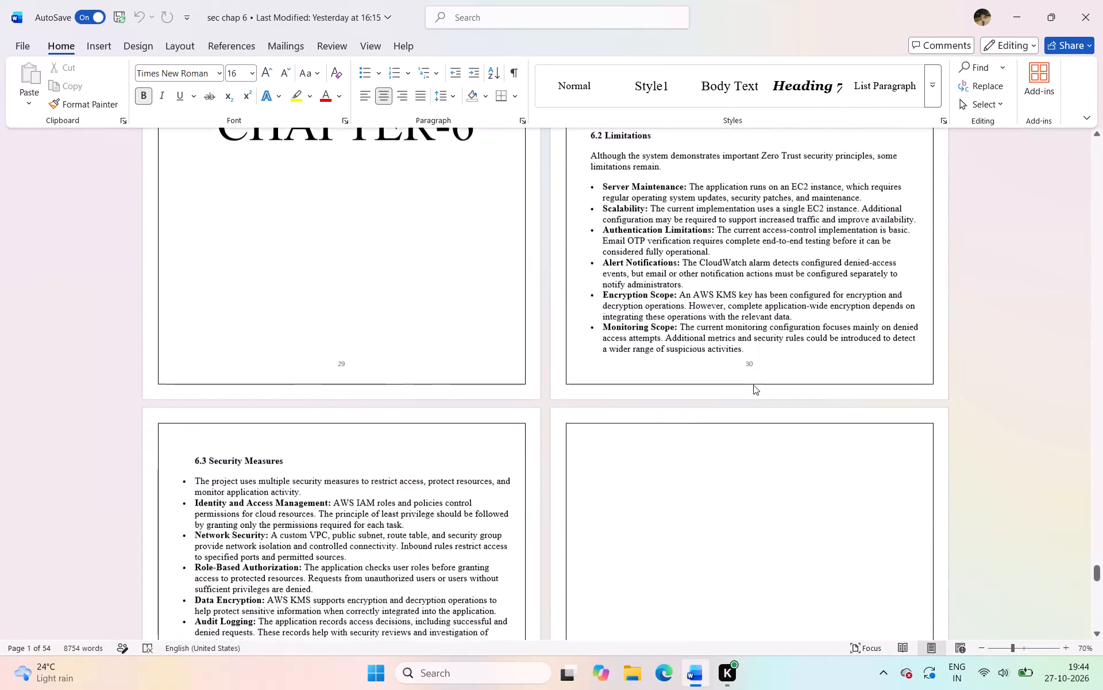
pyautogui.keyDown('ctrl'); pyautogui.scroll(4, 753, 385); pyautogui.keyUp('ctrl')
pyautogui.scroll(-3, 753, 385)
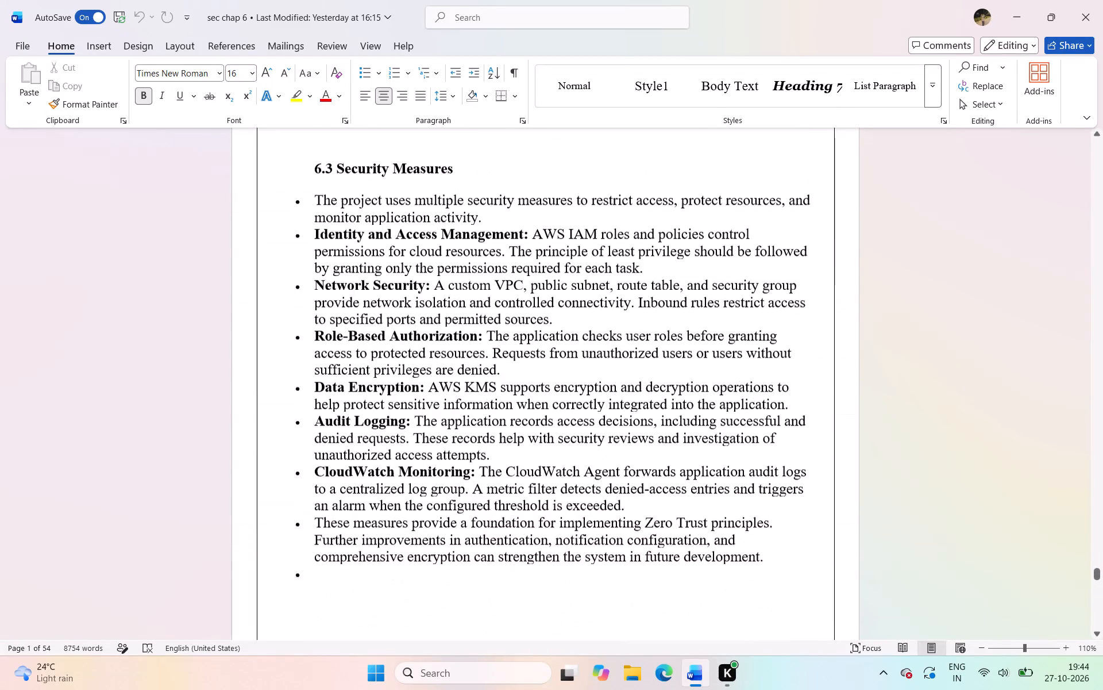
pyautogui.scroll(-1, 753, 385)
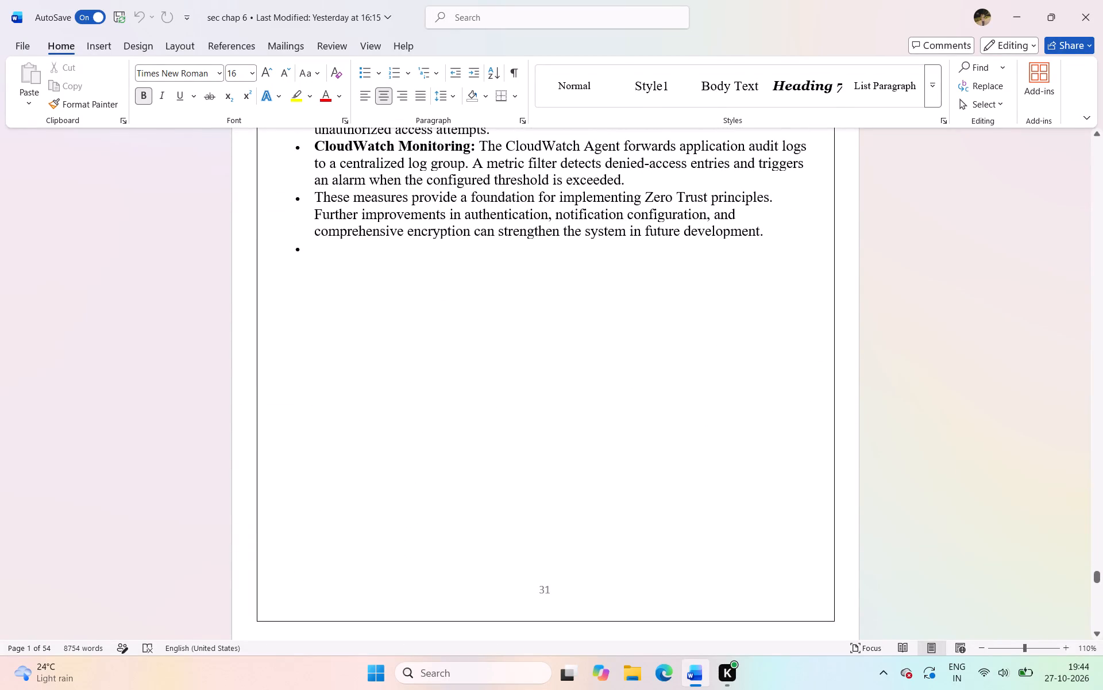
pyautogui.click(643, 260)
pyautogui.press('BackSpace')
pyautogui.press('BackSpace')
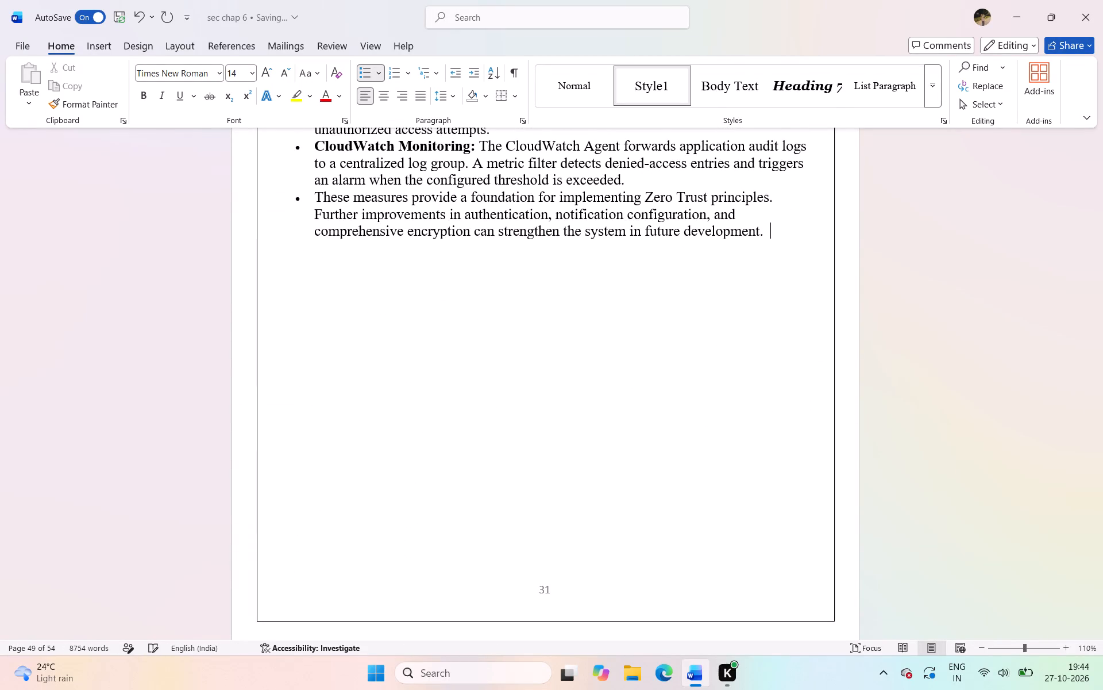
# Insert a blank, unbulleted line above the 6.3 Security Measures heading, after the Monitoring Scope bullet.
pyautogui.scroll(4, 643, 260)
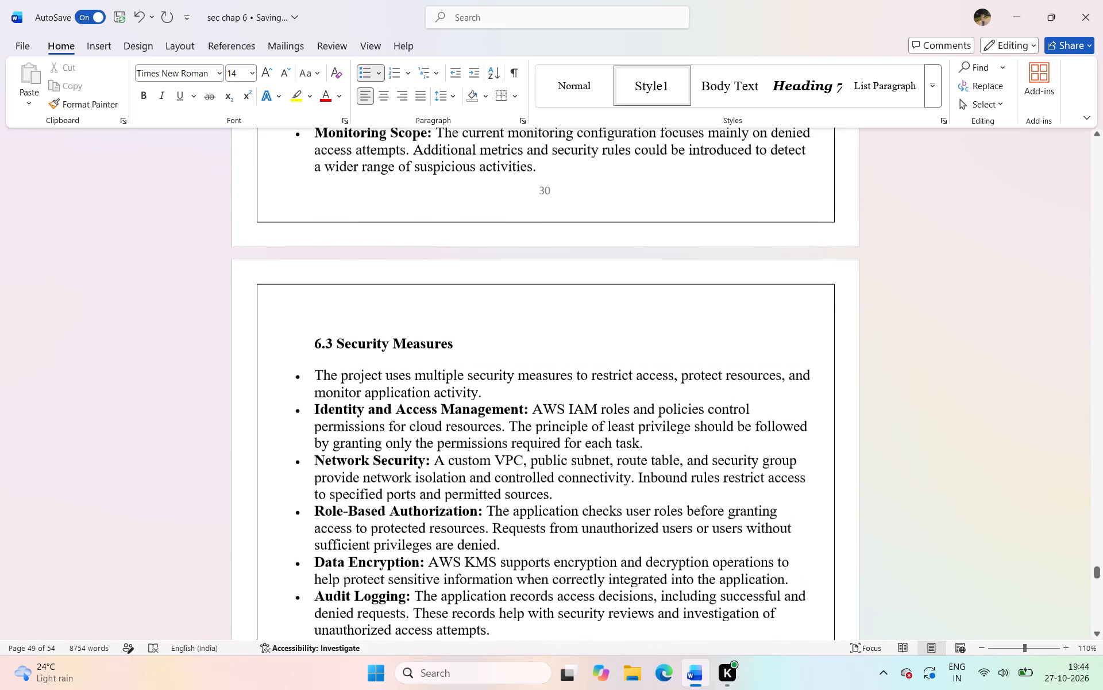
pyautogui.scroll(1, 643, 260)
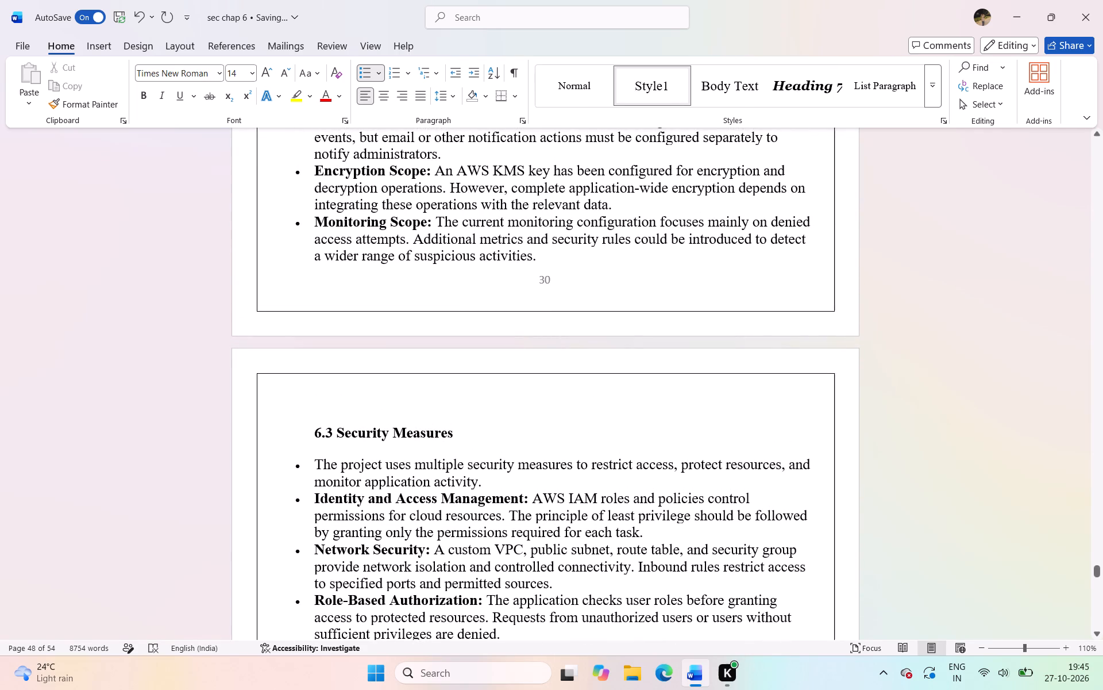
pyautogui.click(551, 252)
pyautogui.press('Return')
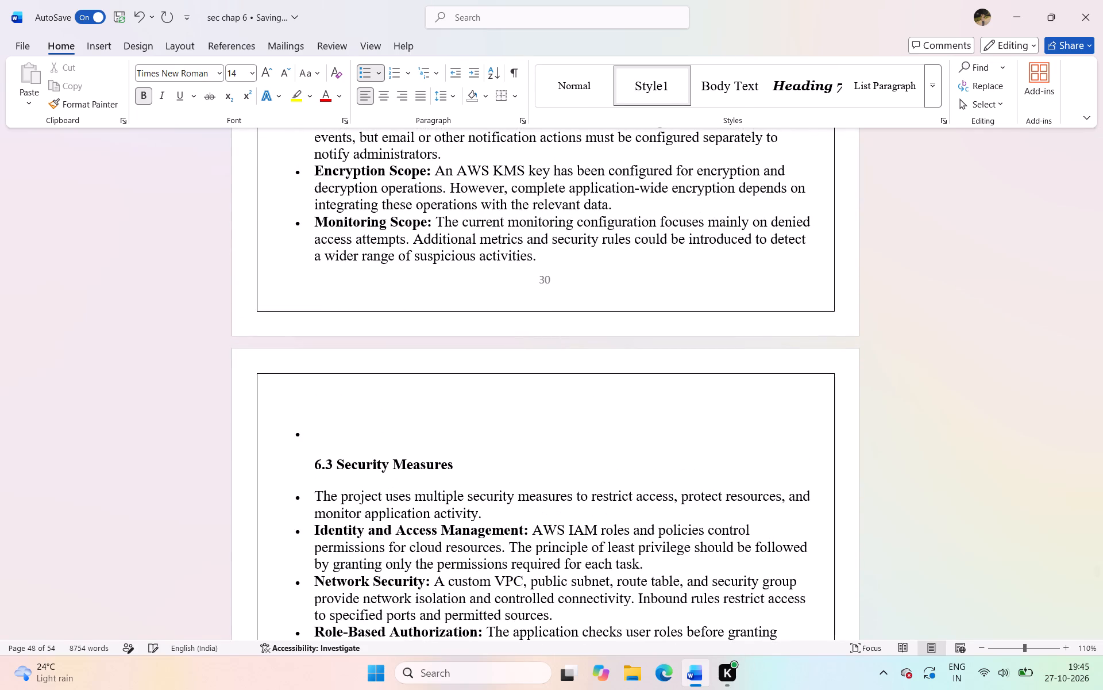
pyautogui.press('BackSpace')
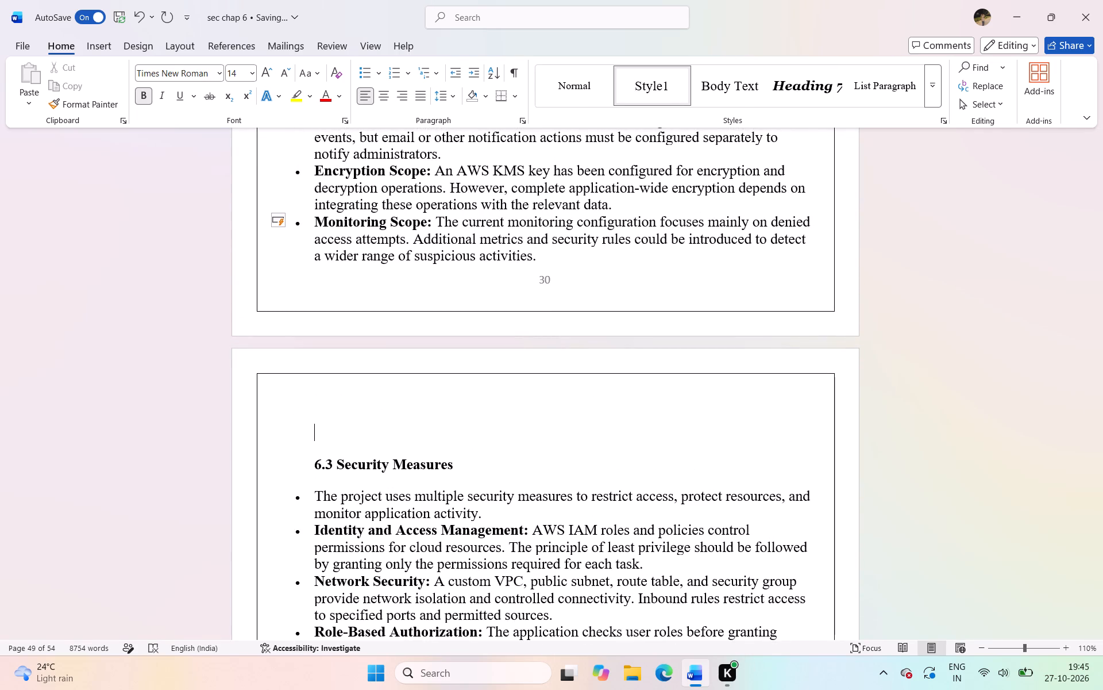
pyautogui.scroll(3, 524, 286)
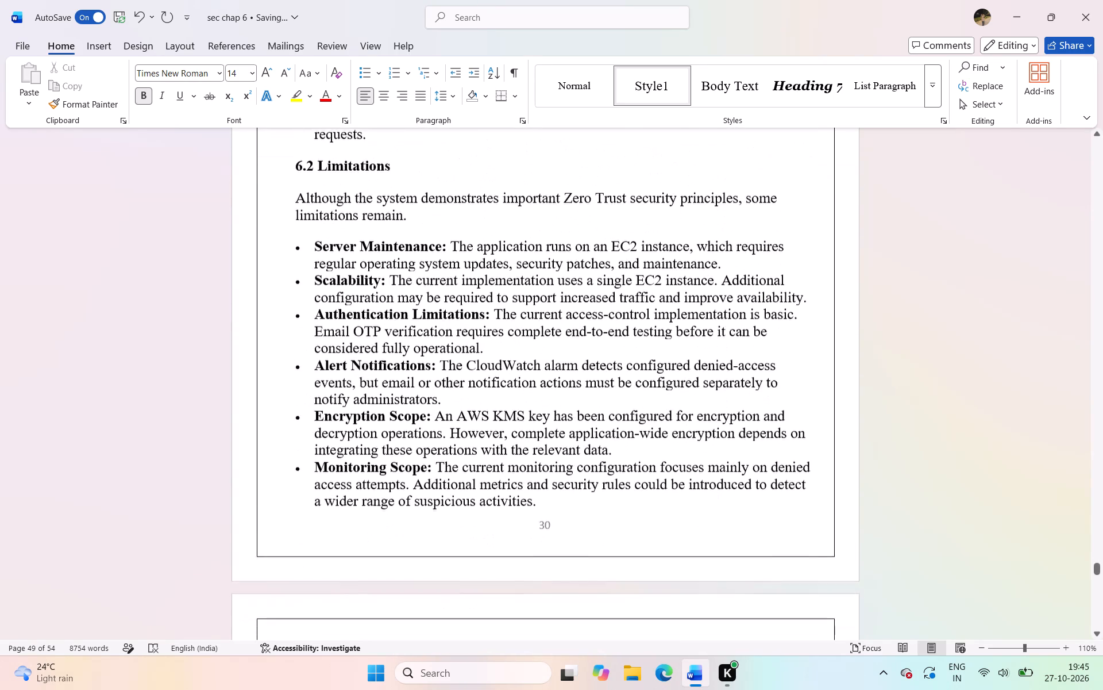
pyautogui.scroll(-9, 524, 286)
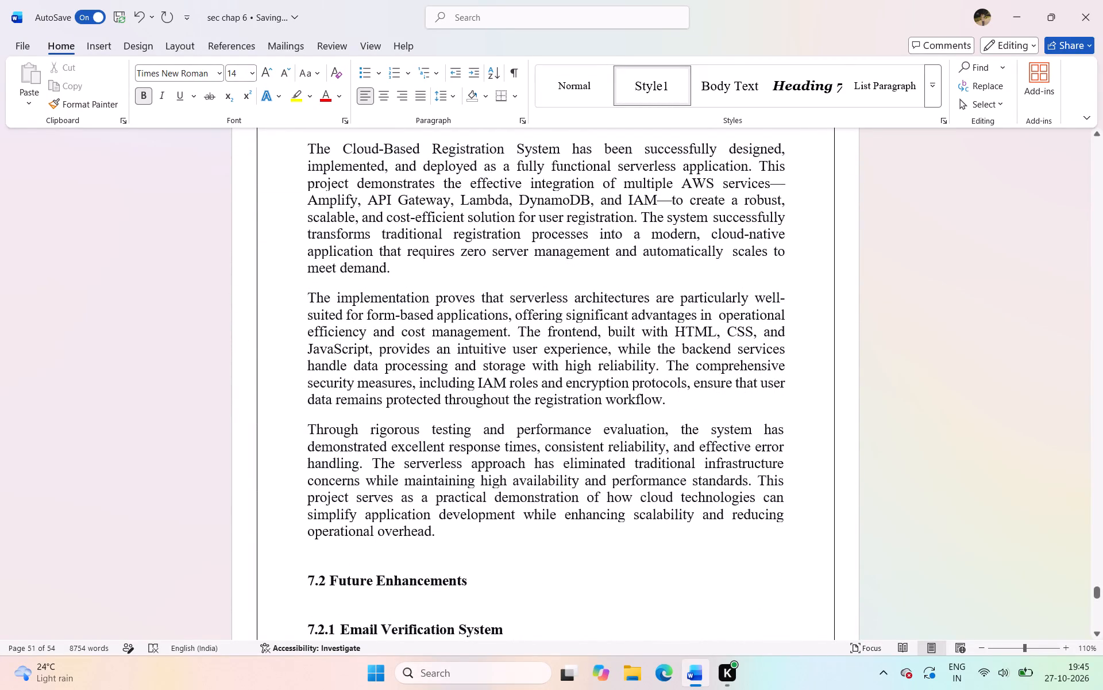
pyautogui.click(497, 676)
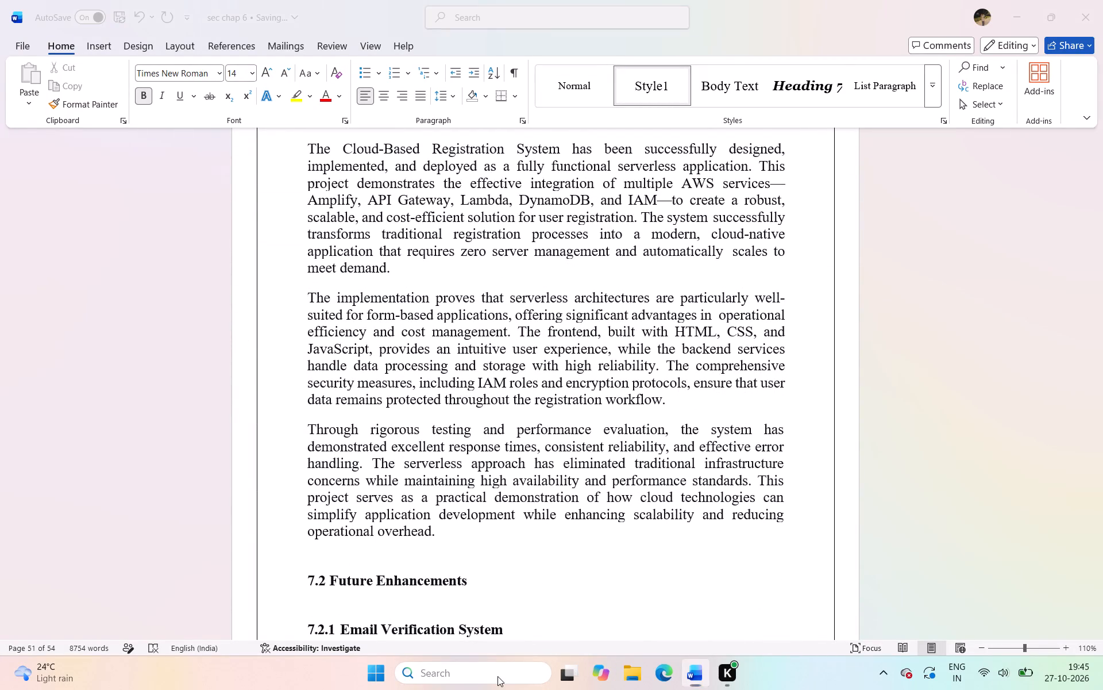
pyautogui.write('ch')
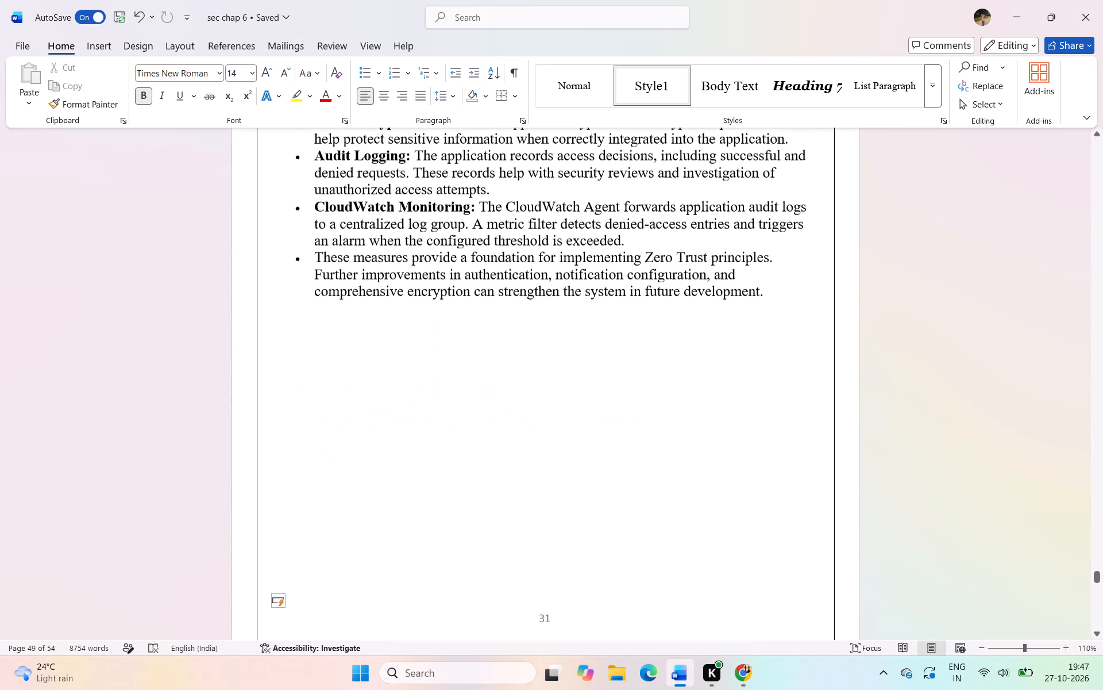
pyautogui.scroll(-2, 691, 448)
pyautogui.scroll(4, 691, 448)
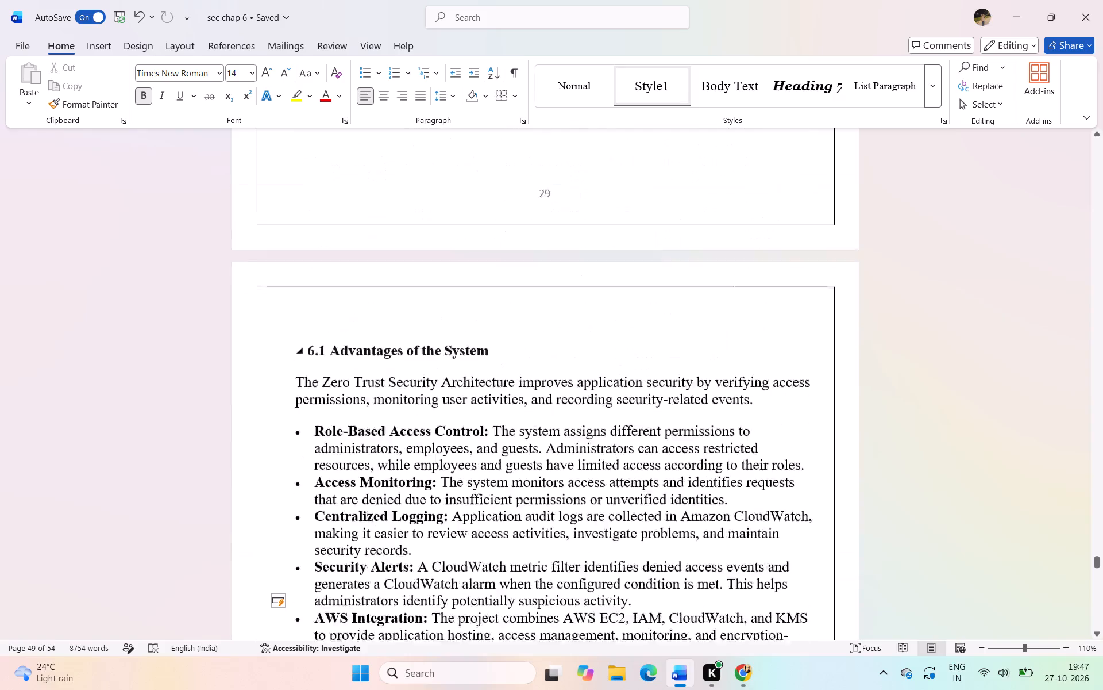
pyautogui.scroll(8, 691, 448)
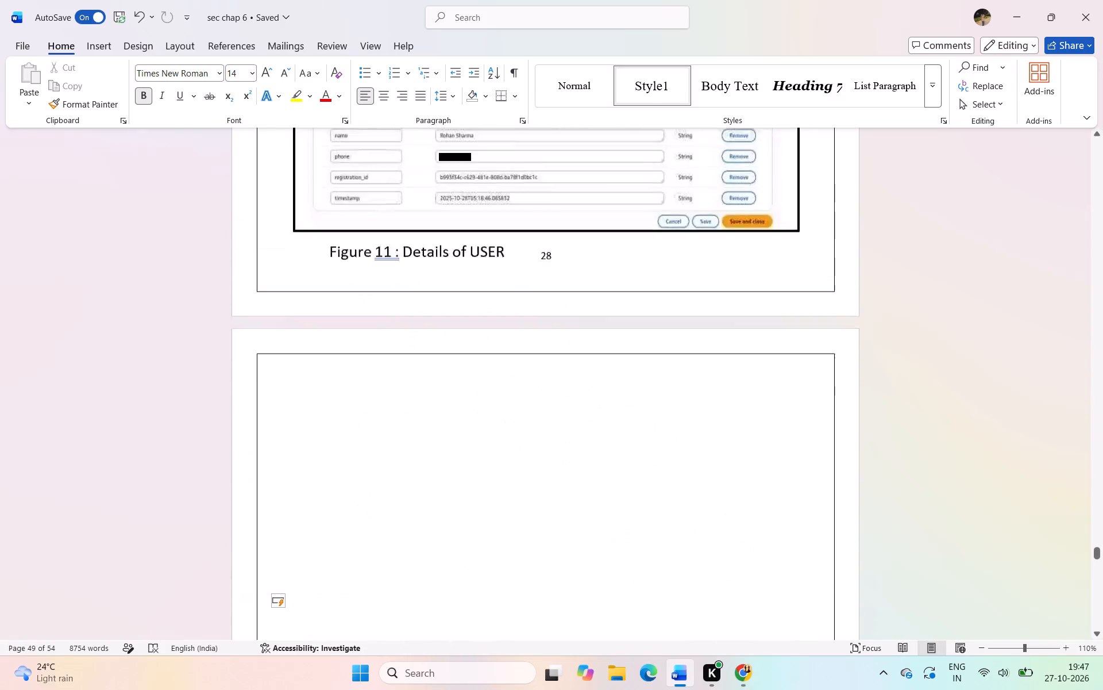
pyautogui.scroll(8, 691, 448)
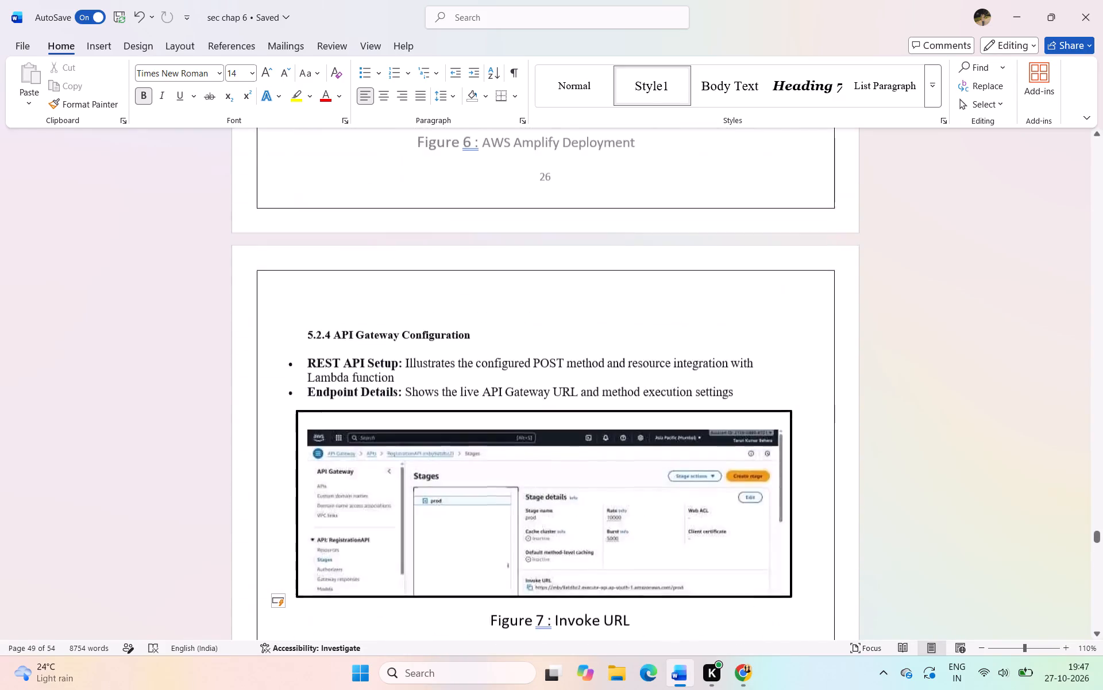
pyautogui.scroll(14, 691, 448)
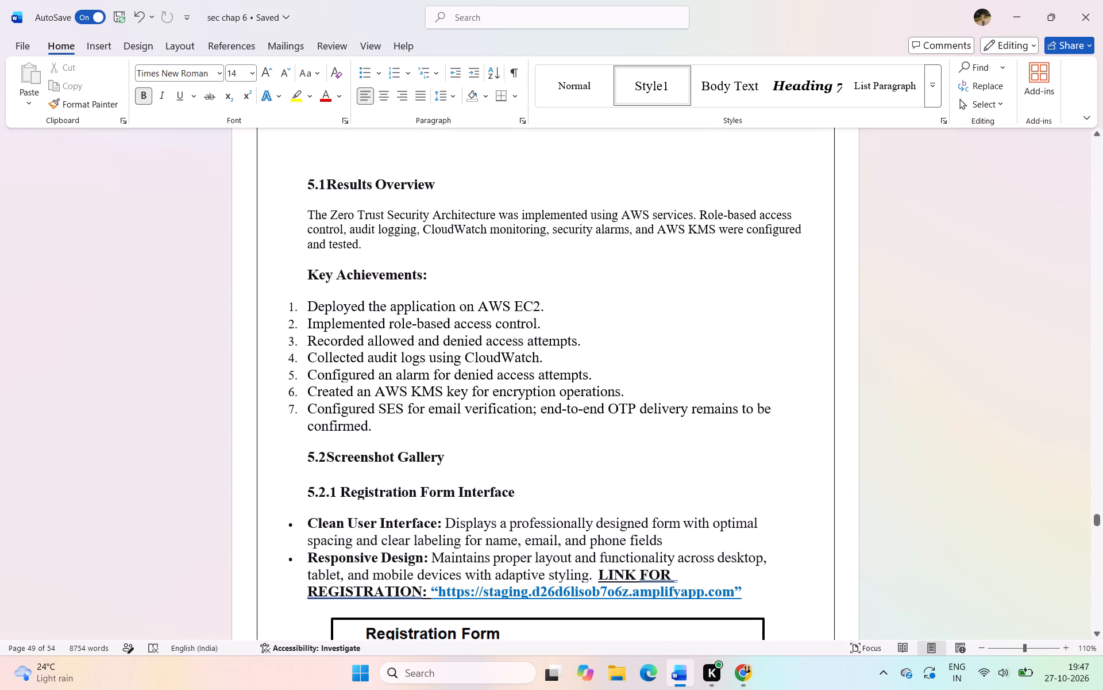
# Delete the Screenshot Gallery content from the 5.2.1 heading text "Registration Form Interface" through the Lambda Function Monitoring screenshot.
pyautogui.scroll(-1, 335, 473)
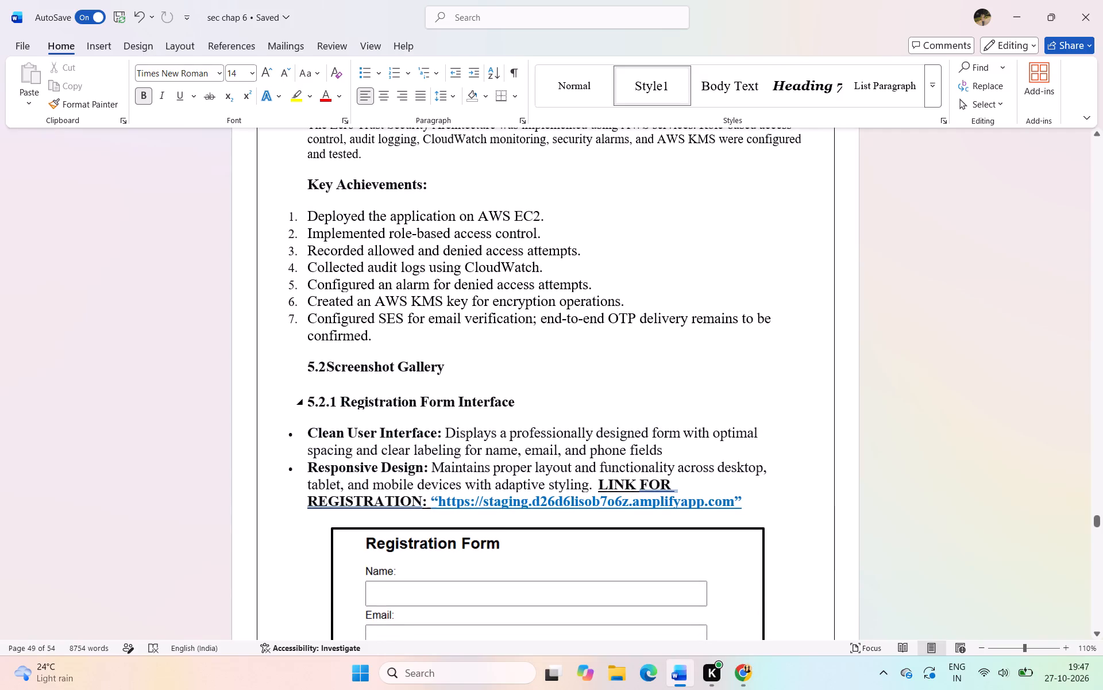
pyautogui.moveTo(338, 398); pyautogui.dragTo(395, 646)
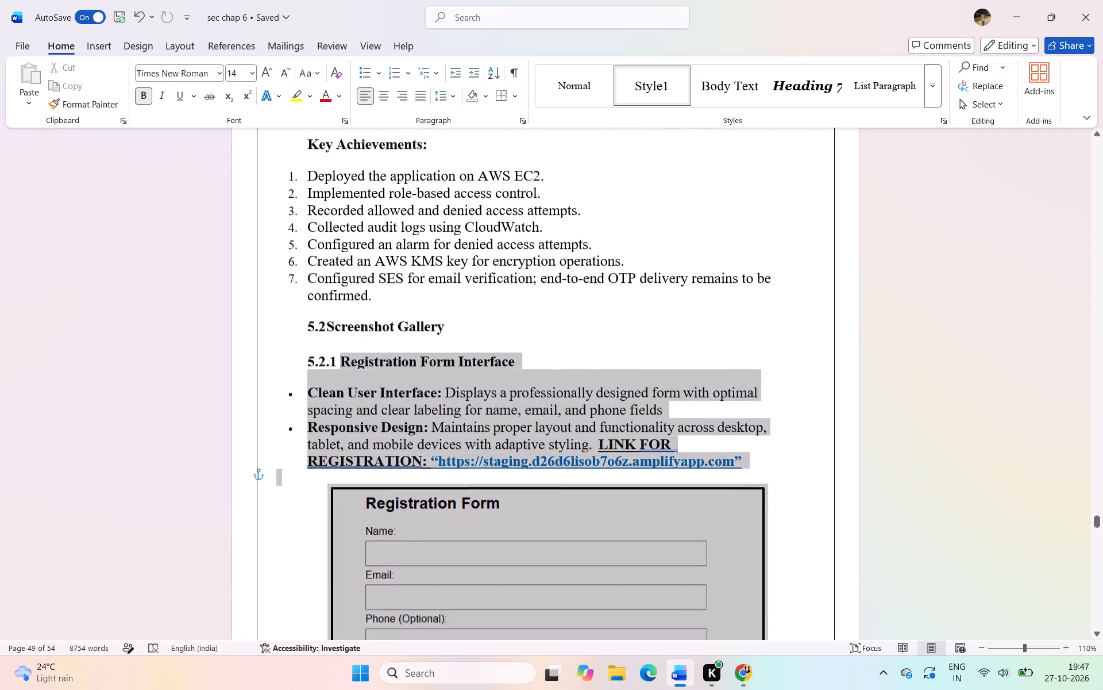
pyautogui.moveTo(395, 646); pyautogui.dragTo(395, 650)
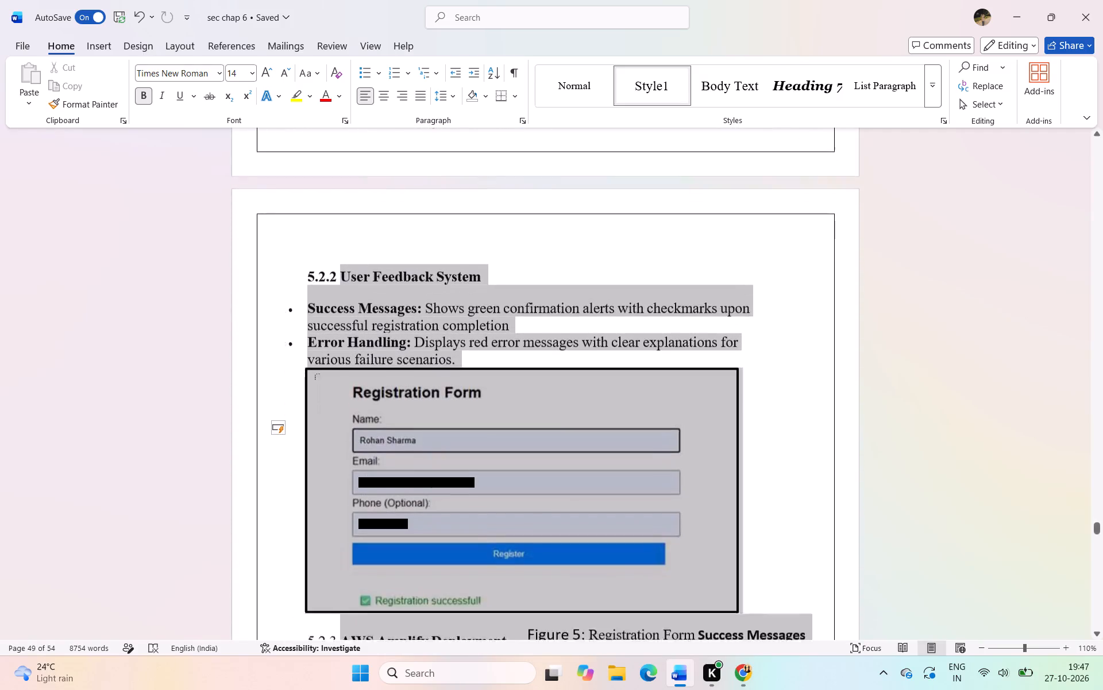
pyautogui.moveTo(395, 650); pyautogui.dragTo(395, 678)
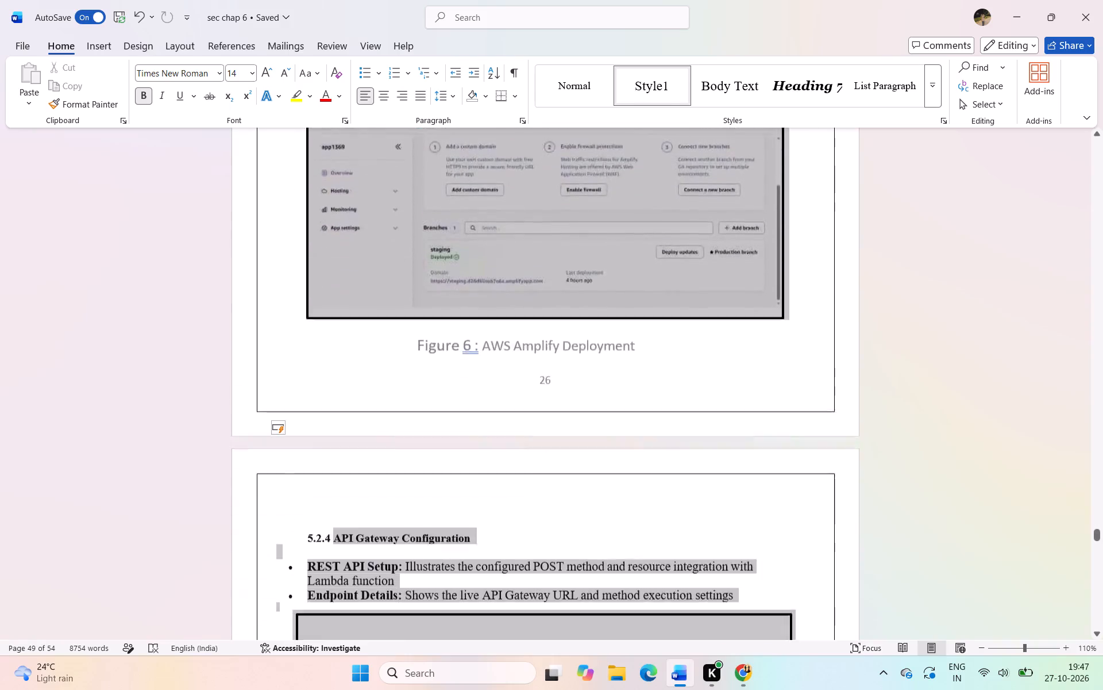
pyautogui.moveTo(395, 678); pyautogui.dragTo(550, 533)
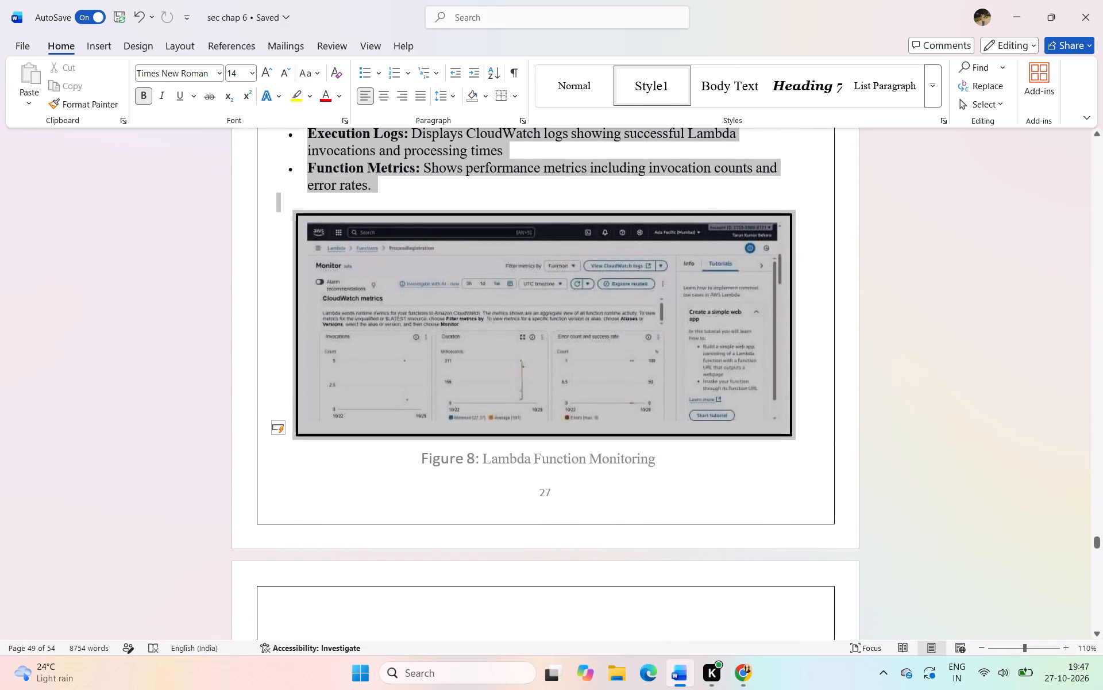
pyautogui.moveTo(550, 533); pyautogui.dragTo(680, 372)
pyautogui.moveTo(680, 372); pyautogui.dragTo(692, 371)
pyautogui.press('BackSpace')
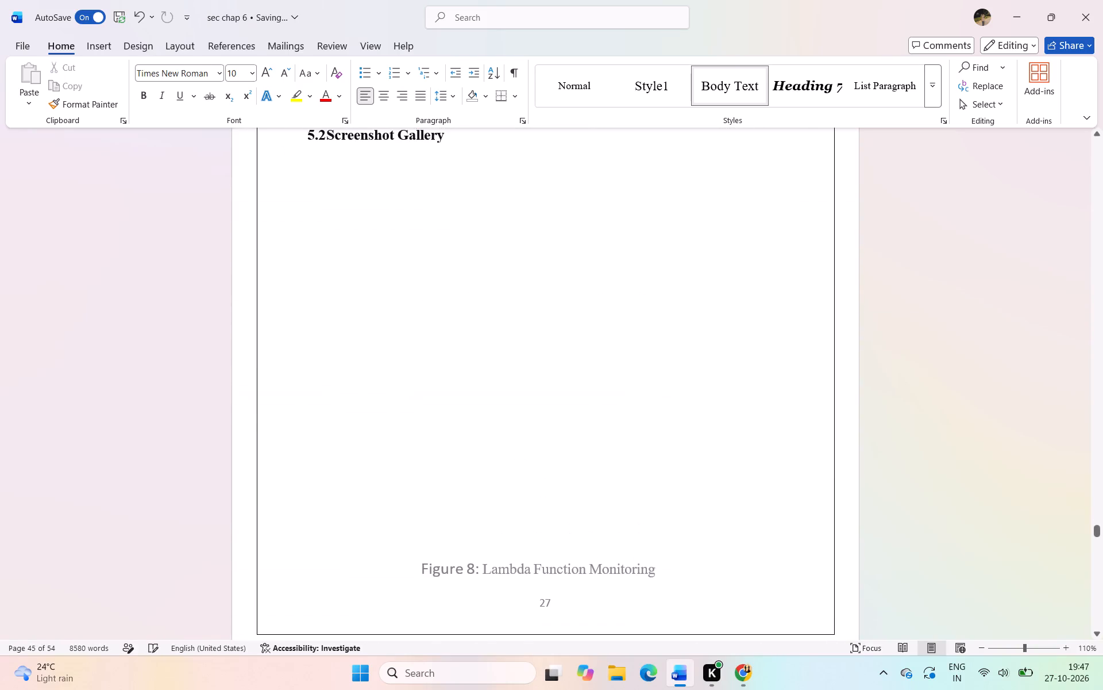
# Look through the Chapter 5 title page, the Chapter 4 modules 4.6 to 4.8, and the remaining Chapter 5 screenshots.
pyautogui.scroll(8, 692, 371)
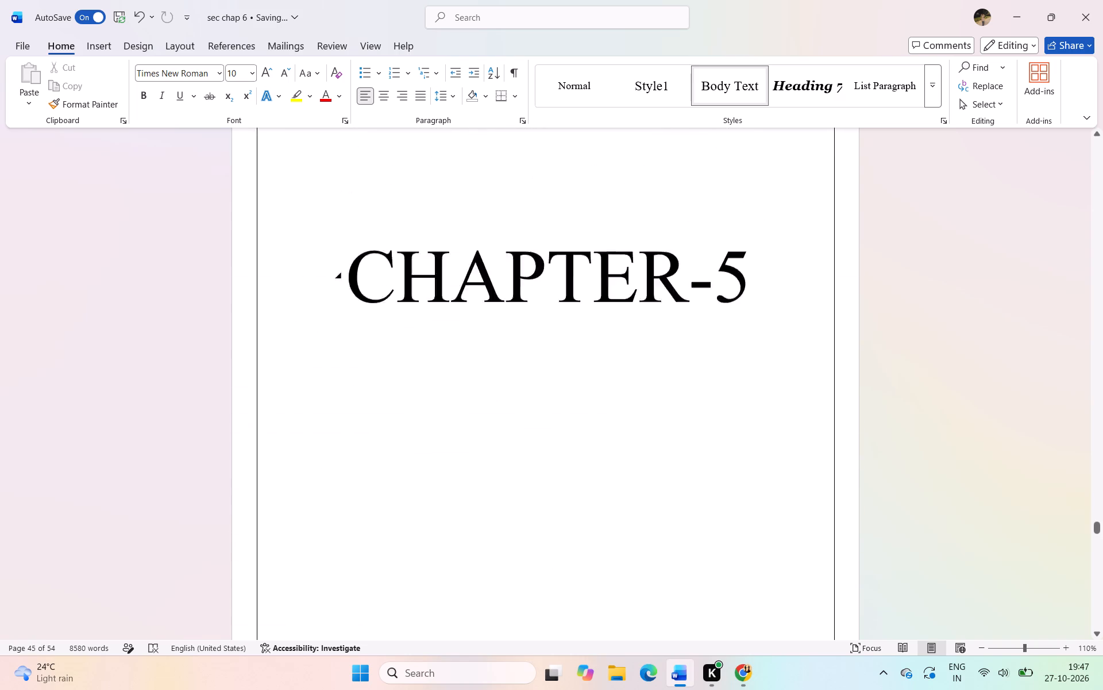
pyautogui.scroll(6, 692, 371)
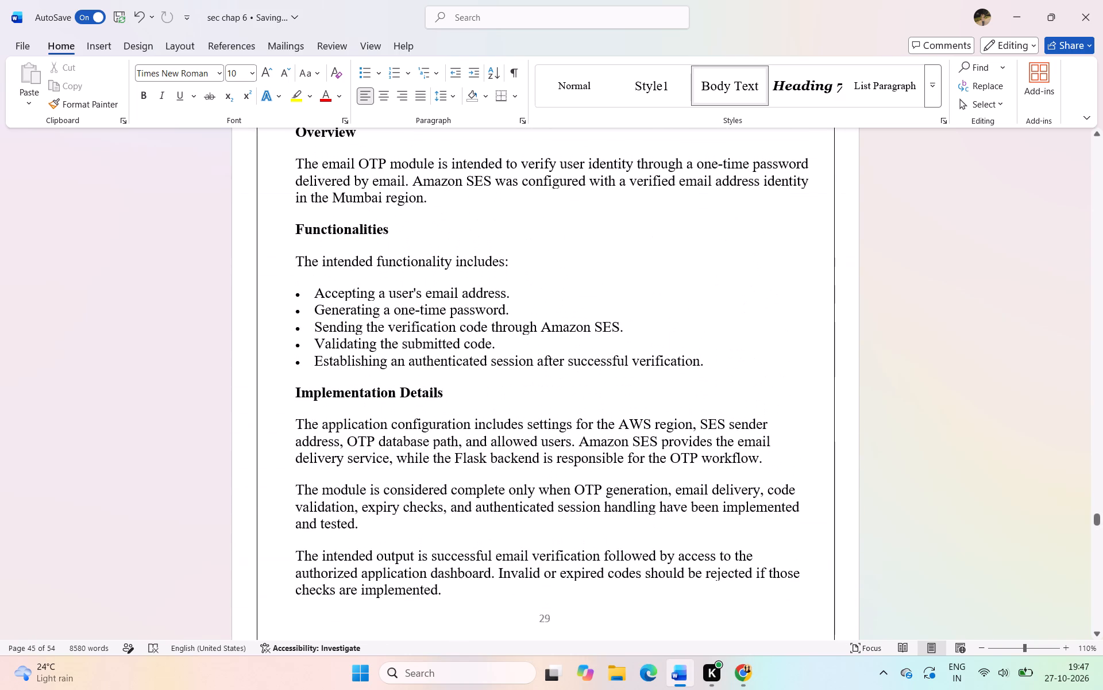
pyautogui.scroll(3, 692, 371)
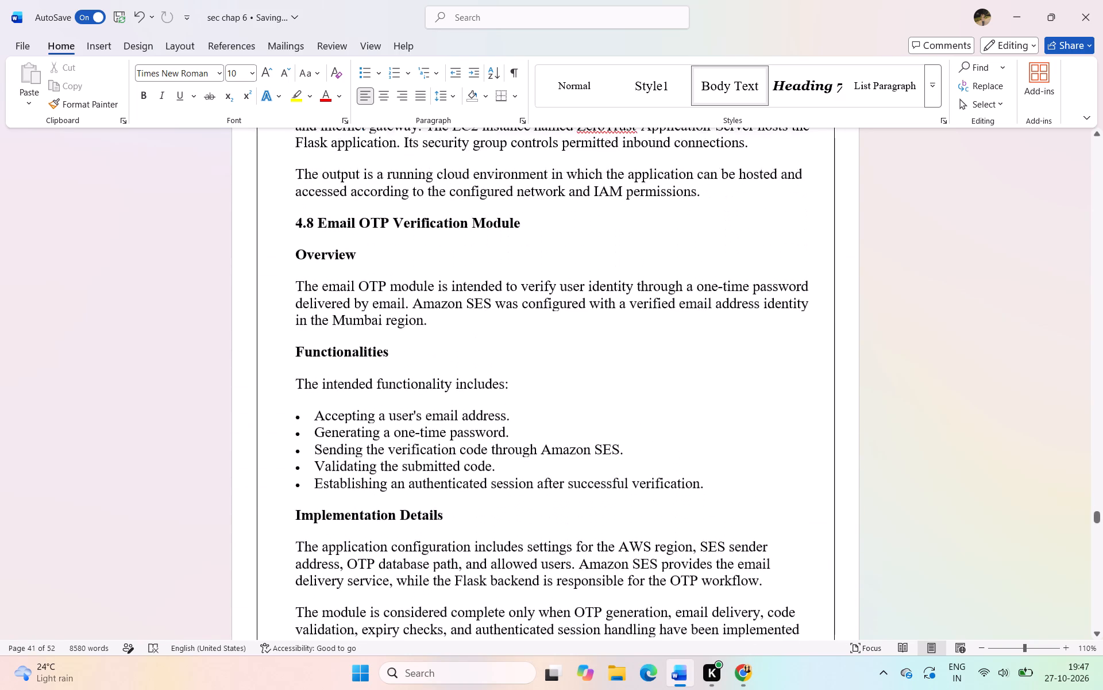
pyautogui.scroll(7, 692, 371)
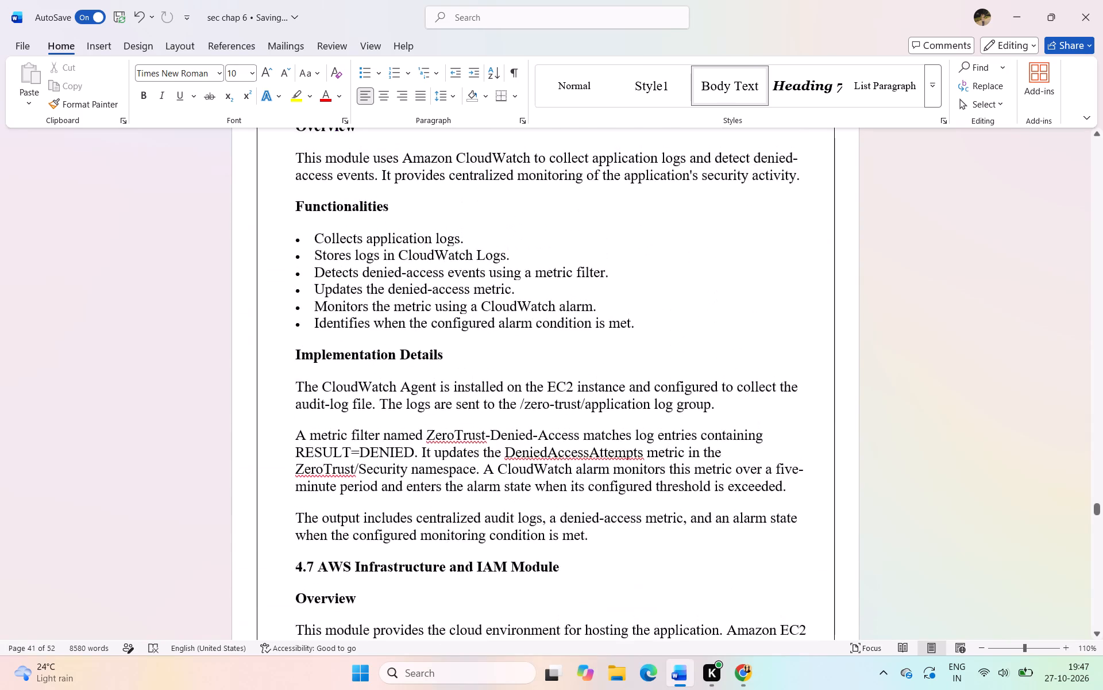
pyautogui.scroll(2, 692, 371)
pyautogui.scroll(-8, 692, 371)
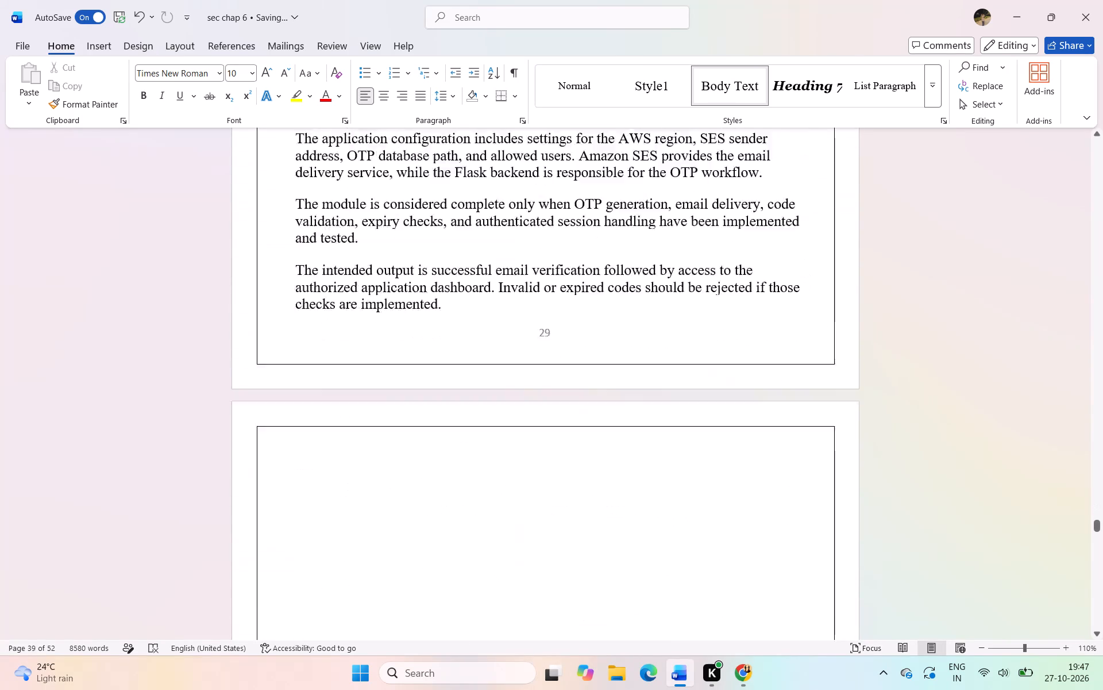
pyautogui.scroll(-4, 692, 371)
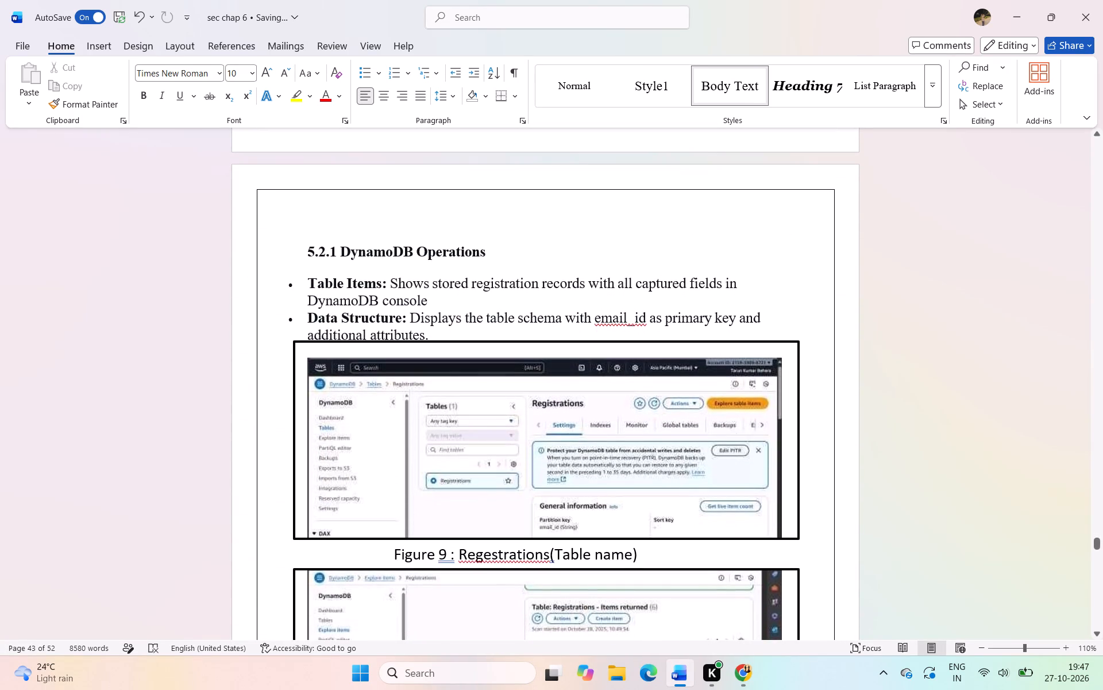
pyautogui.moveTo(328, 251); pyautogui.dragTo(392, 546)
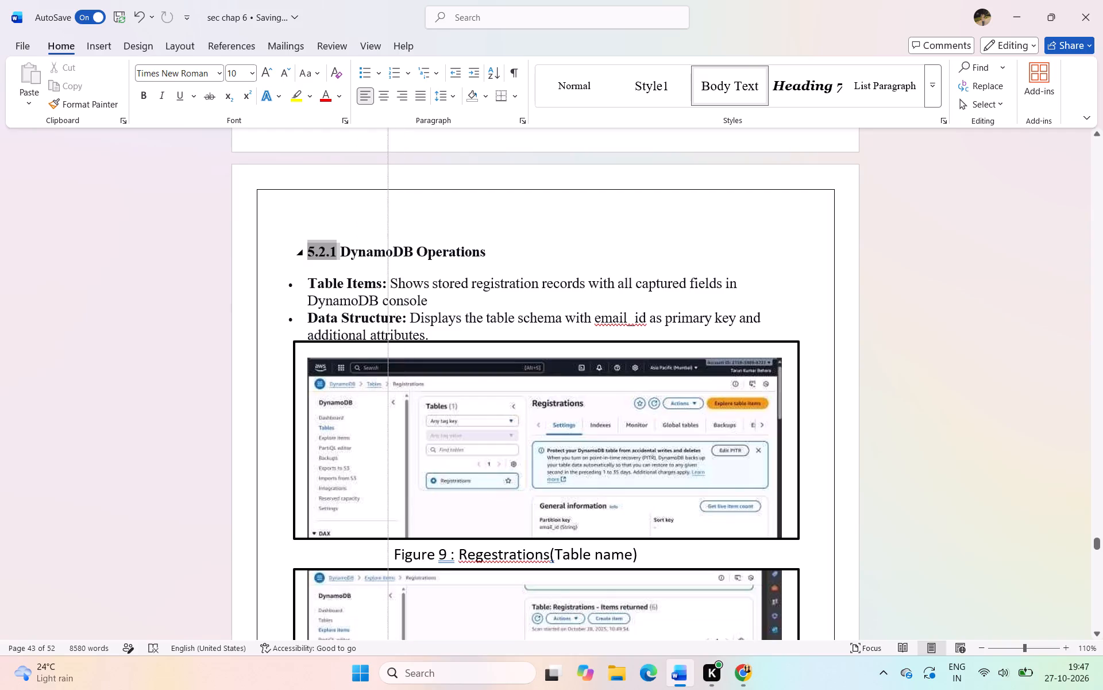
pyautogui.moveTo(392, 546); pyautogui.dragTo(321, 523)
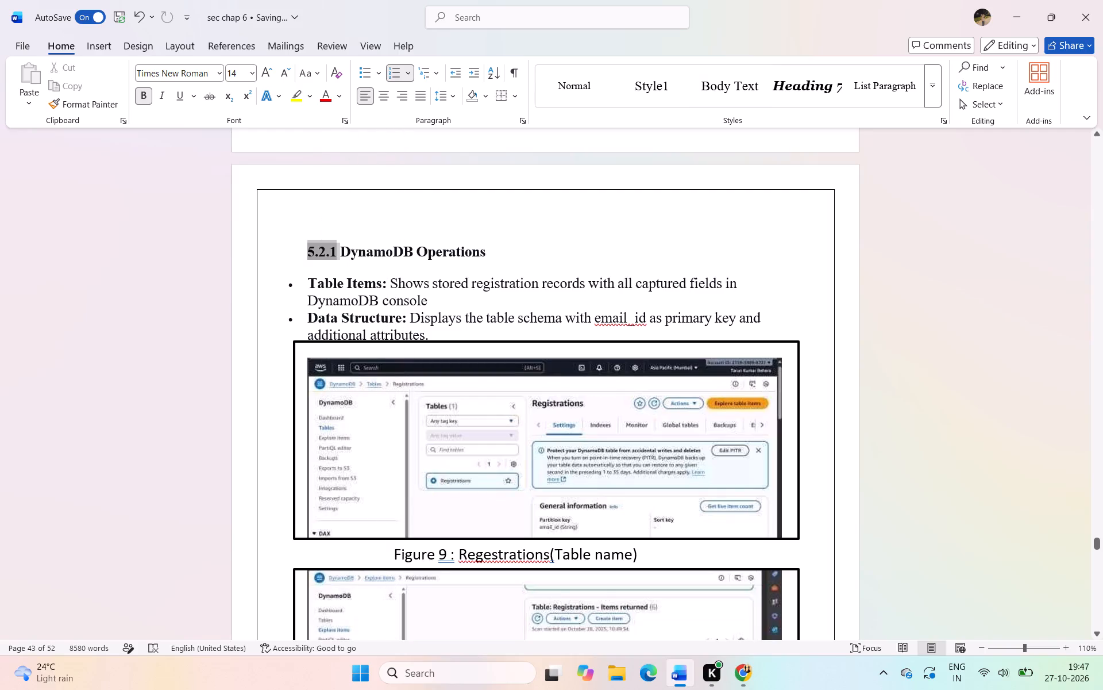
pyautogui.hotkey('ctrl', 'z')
# Delete the DynamoDB Operations section, from its heading text through the "Figure 11 : Details of USER" caption and its leftover heading number.
pyautogui.moveTo(343, 244); pyautogui.dragTo(446, 670)
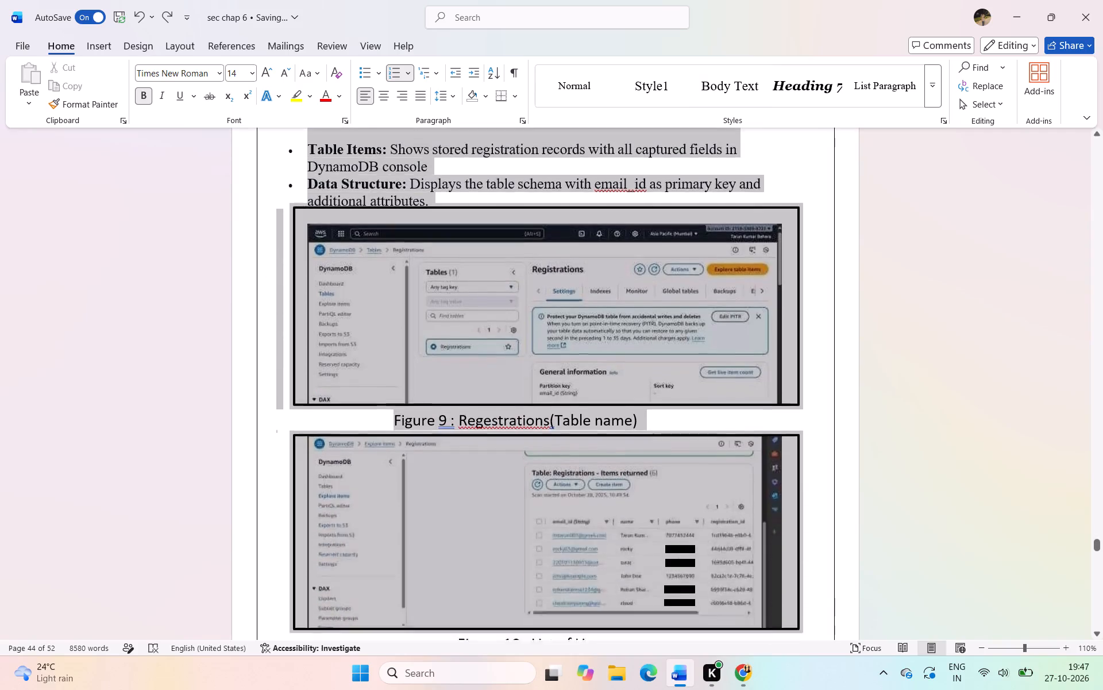
pyautogui.moveTo(446, 670); pyautogui.dragTo(609, 135)
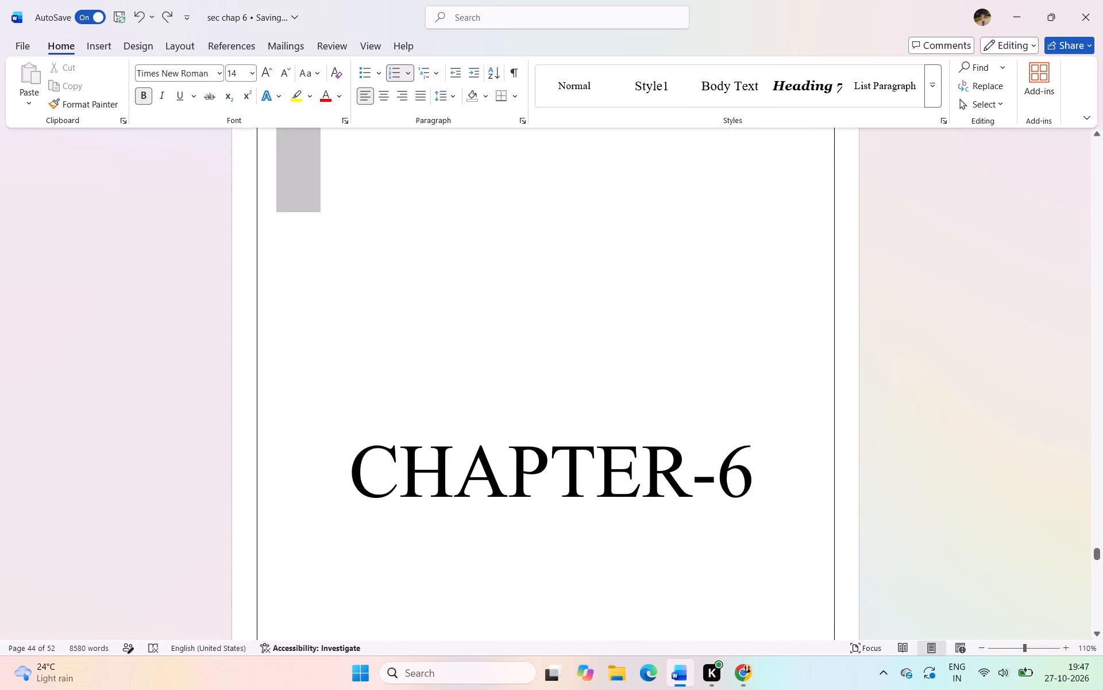
pyautogui.moveTo(609, 135); pyautogui.dragTo(733, 214)
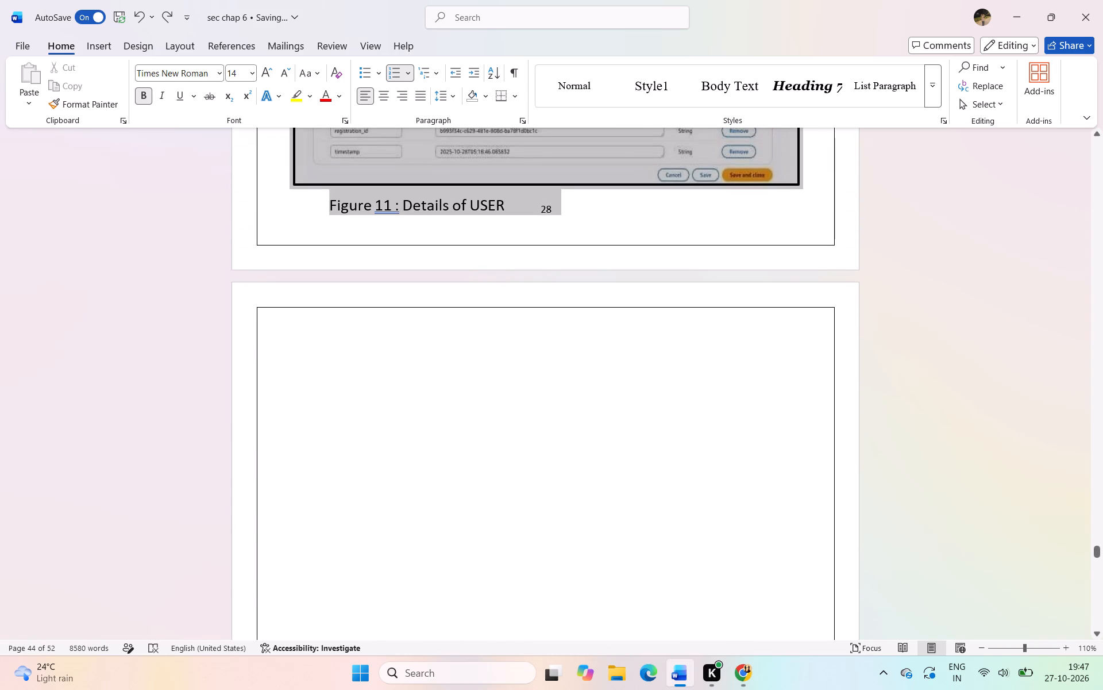
pyautogui.moveTo(733, 214); pyautogui.dragTo(629, 193)
pyautogui.moveTo(629, 193); pyautogui.dragTo(516, 204)
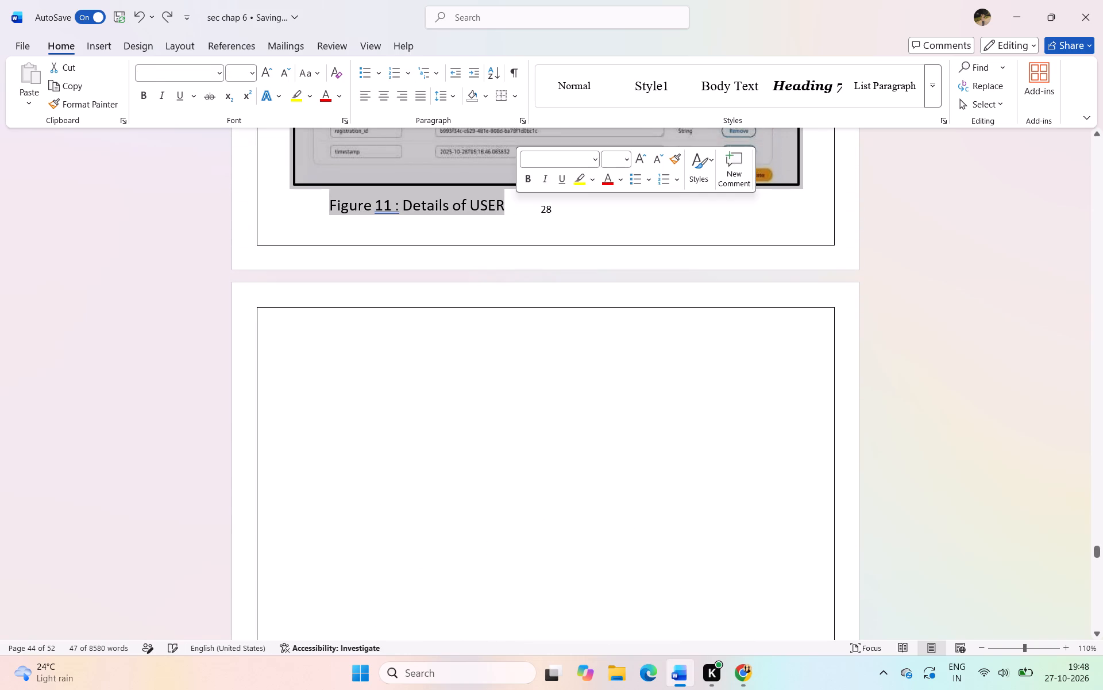
pyautogui.press('BackSpace')
pyautogui.scroll(3, 516, 204)
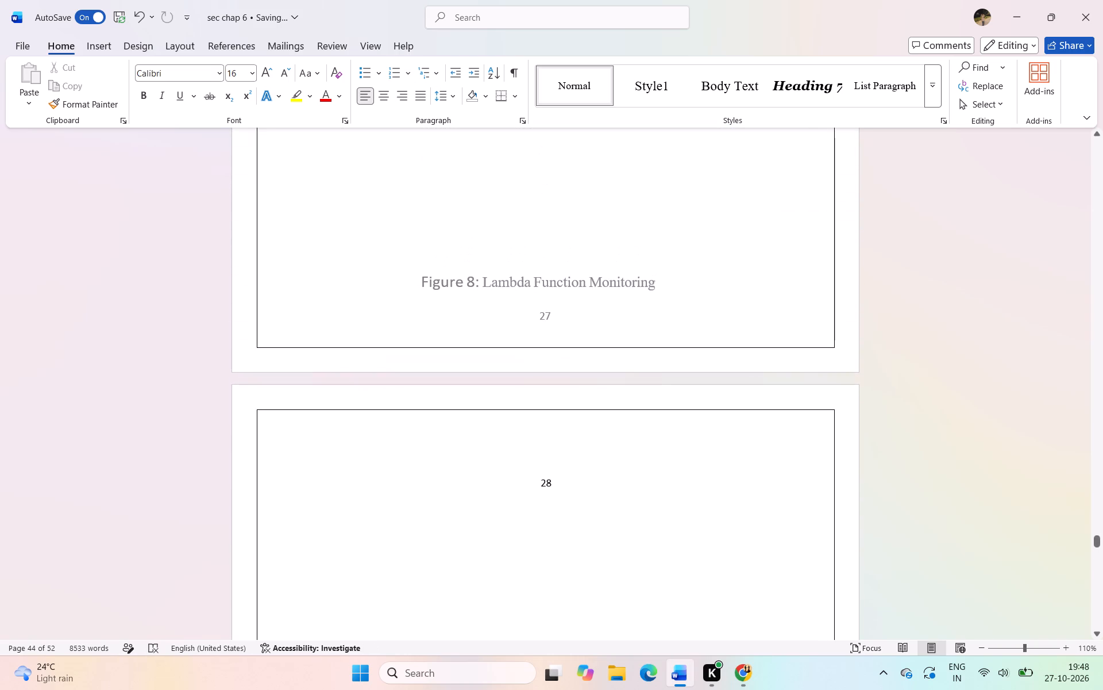
pyautogui.press('BackSpace')
pyautogui.press('BackSpace')
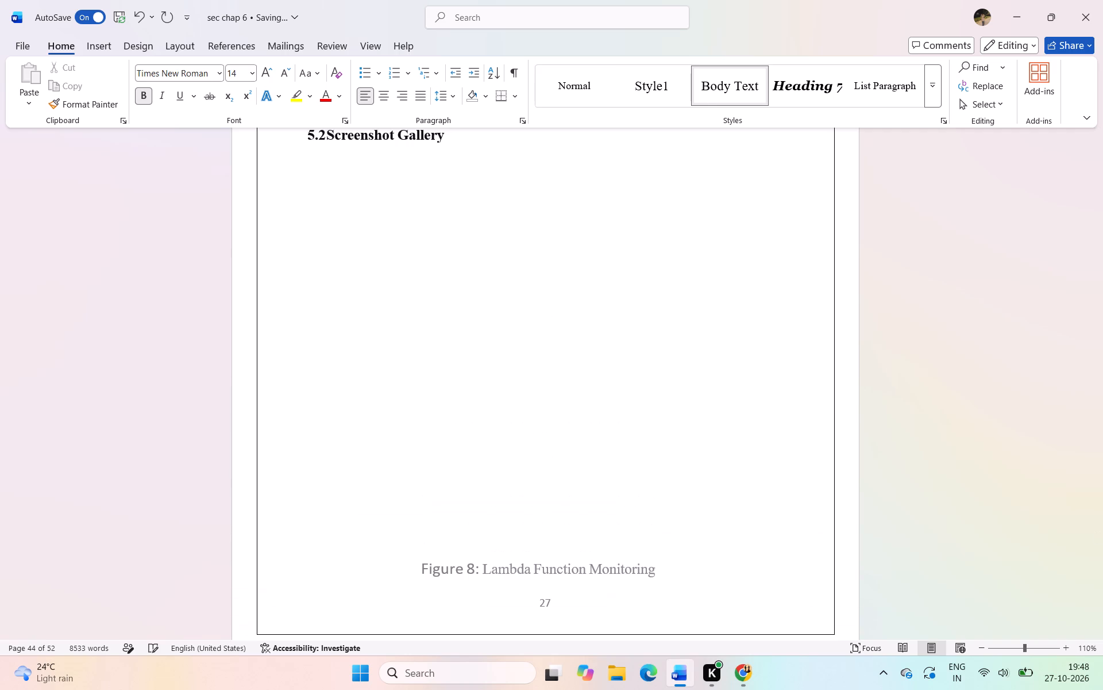
# Delete the "Figure 8: Lambda Function Monitoring" caption and its text box from the page 27 footer, and return to the document body.
pyautogui.click(522, 568)
pyautogui.doubleClick(522, 568)
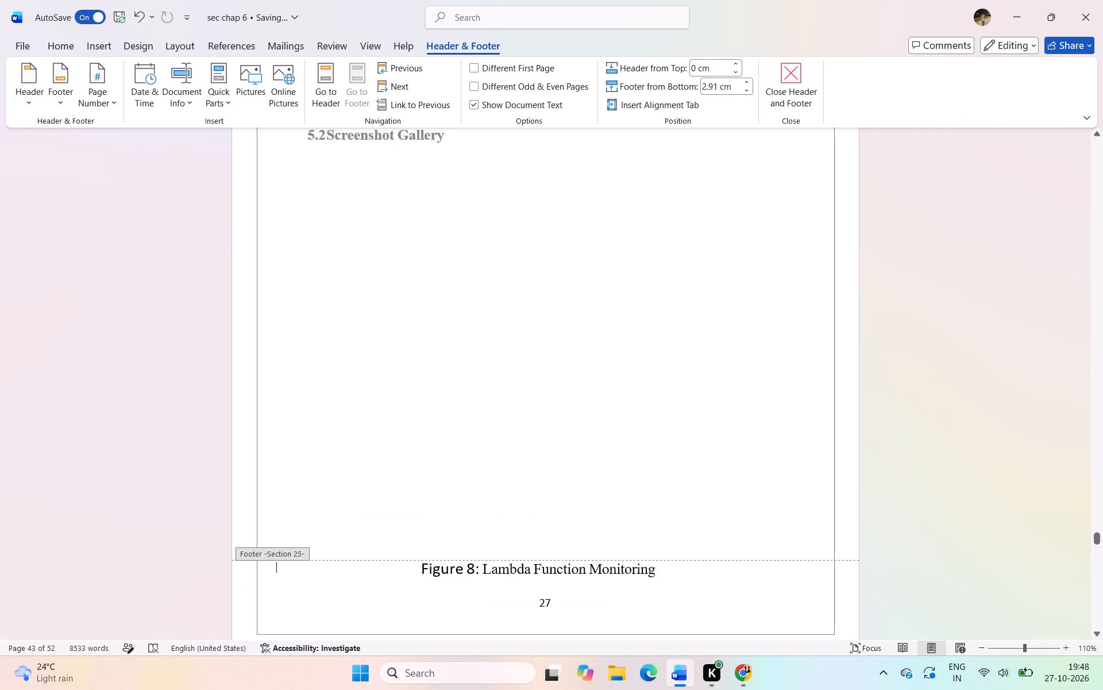
pyautogui.moveTo(425, 565); pyautogui.dragTo(612, 569)
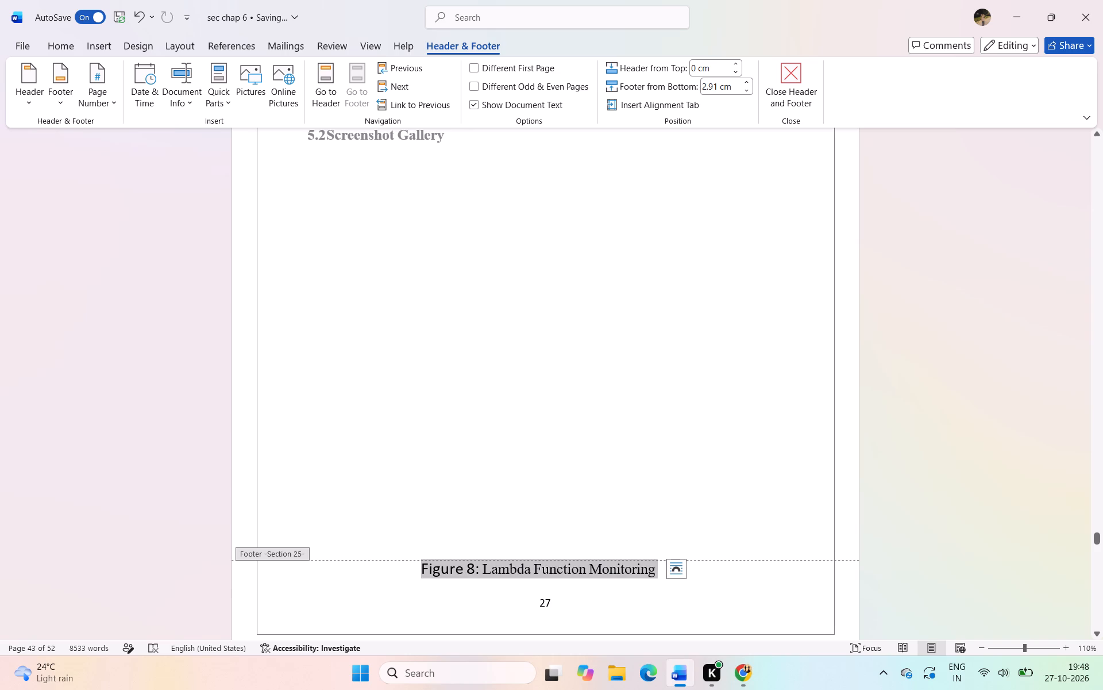
pyautogui.moveTo(612, 569); pyautogui.dragTo(617, 569)
pyautogui.press('BackSpace')
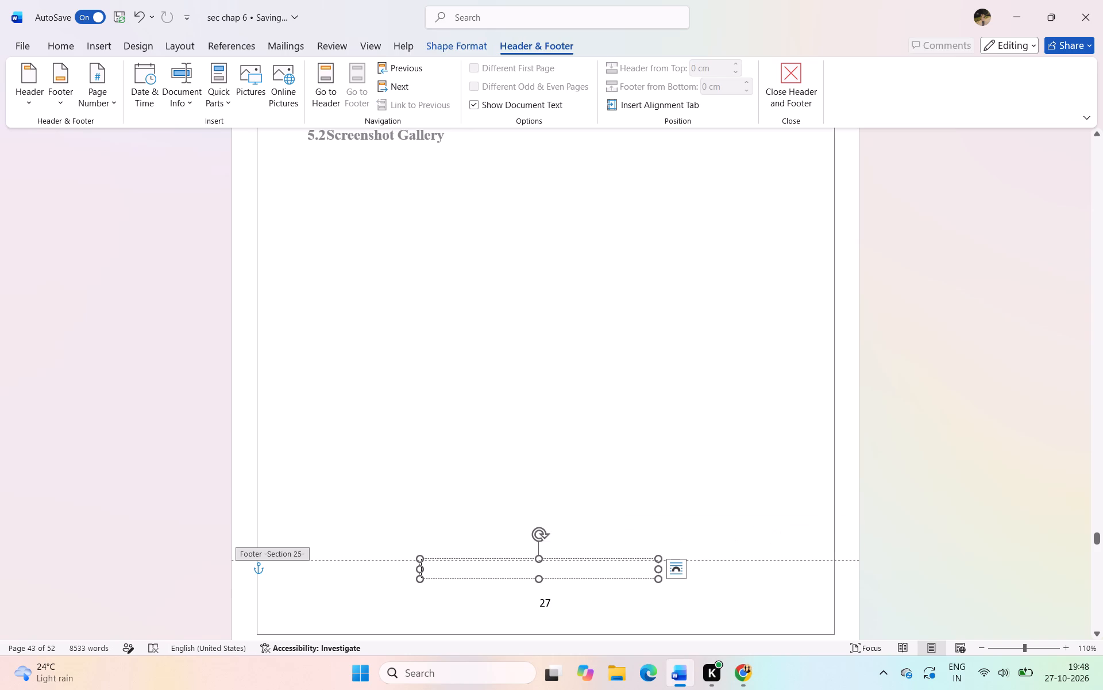
pyautogui.click(612, 580)
pyautogui.press('BackSpace')
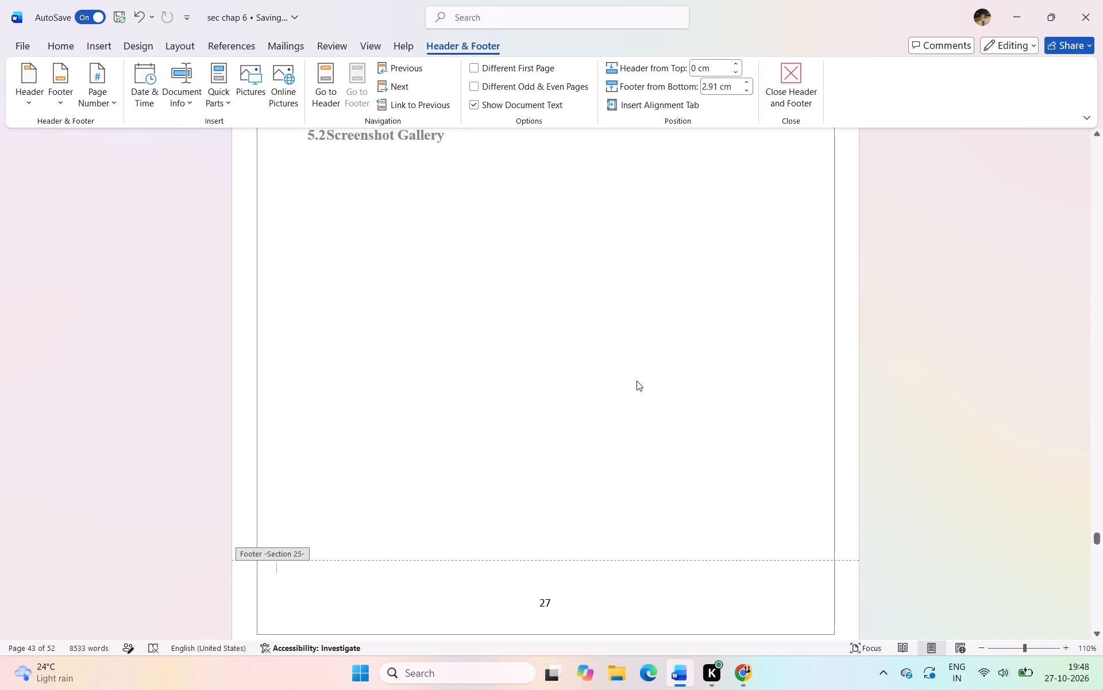
pyautogui.click(637, 381)
pyautogui.doubleClick(637, 381)
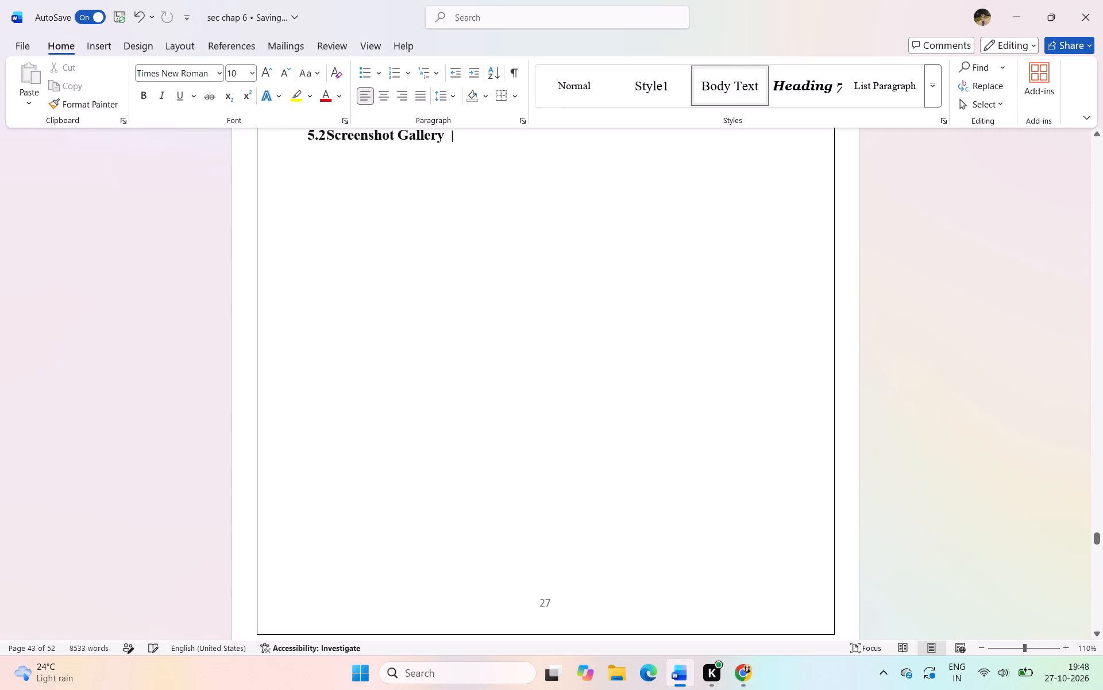
# Delete the stray page number 28 and the empty line from the top of the page after Screenshot Gallery.
pyautogui.scroll(-3, 637, 381)
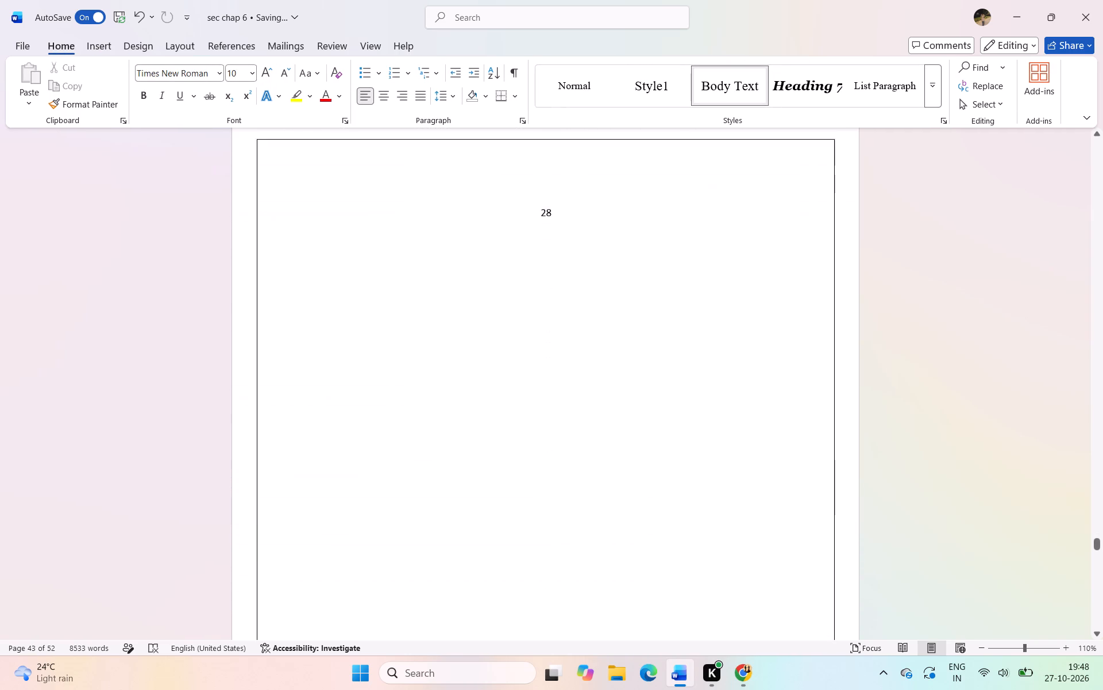
pyautogui.scroll(-2, 637, 381)
pyautogui.scroll(1, 637, 381)
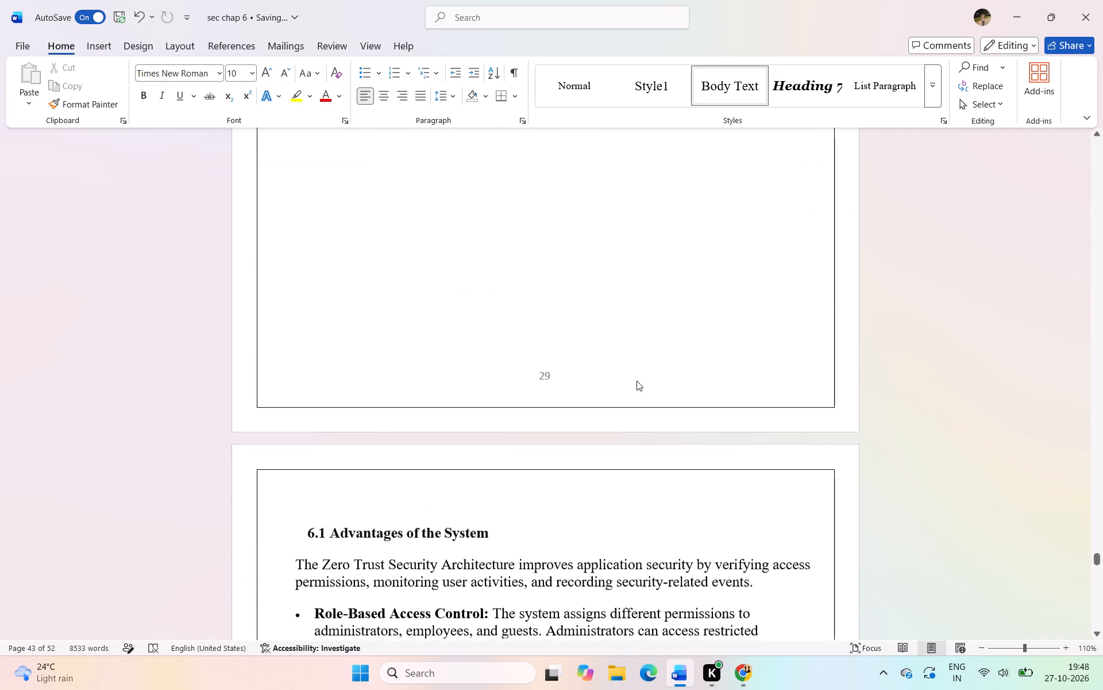
pyautogui.scroll(4, 637, 381)
pyautogui.scroll(-1, 637, 381)
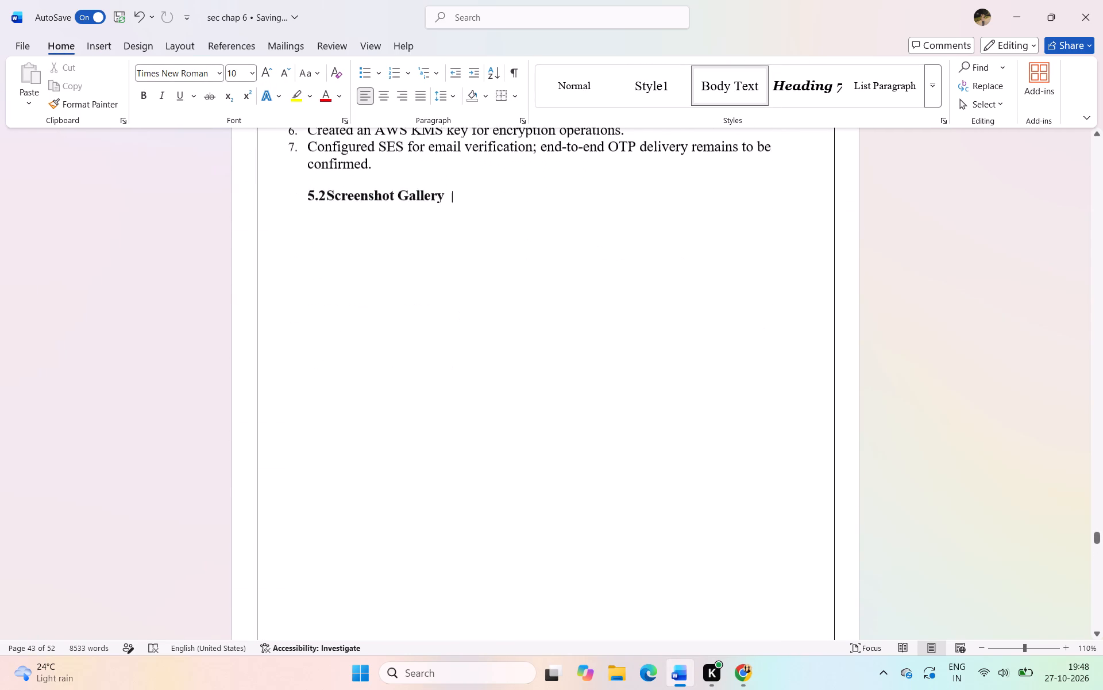
pyautogui.scroll(-2, 637, 381)
pyautogui.scroll(-2, 597, 435)
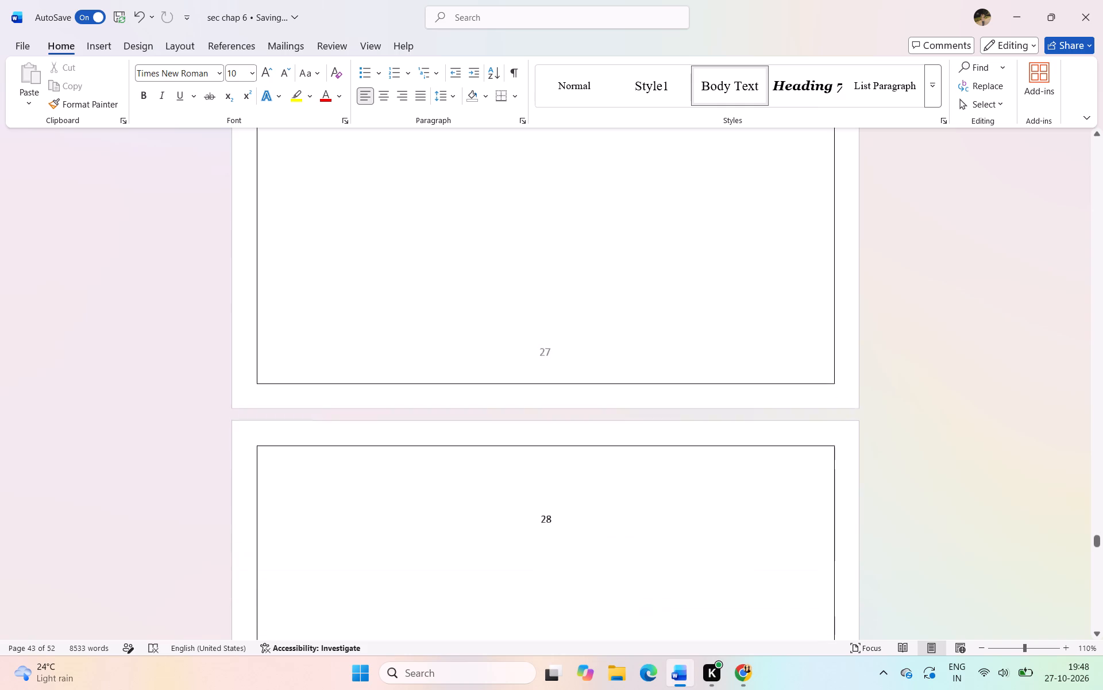
pyautogui.click(543, 455)
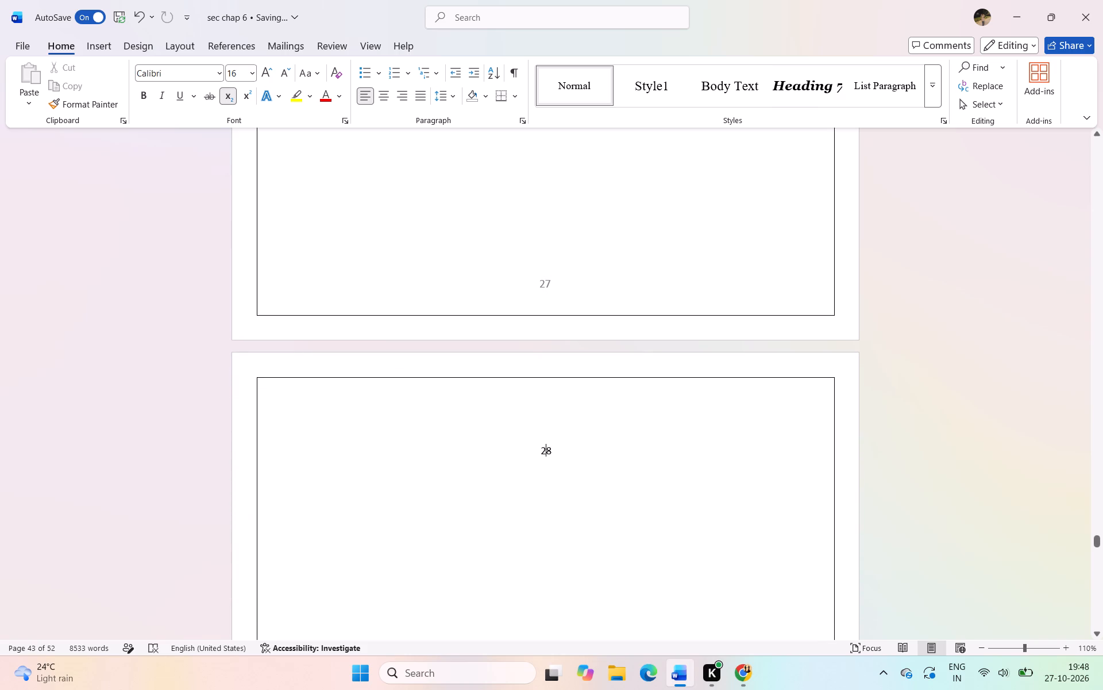
pyautogui.click(554, 451)
pyautogui.press('BackSpace')
pyautogui.press('BackSpace')
pyautogui.press('BackSpace')
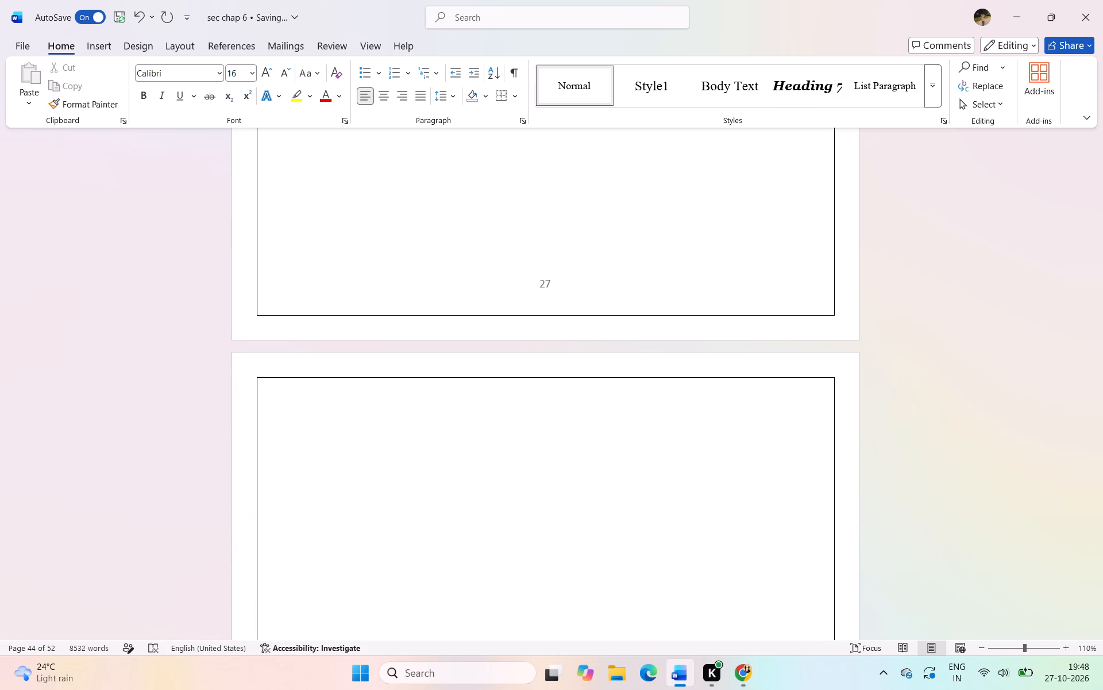
pyautogui.press('BackSpace')
# Check the emptied pages and Chapter 6 title page between 5.1 Results Overview and 6.1 Advantages of the System.
pyautogui.scroll(-5, 554, 451)
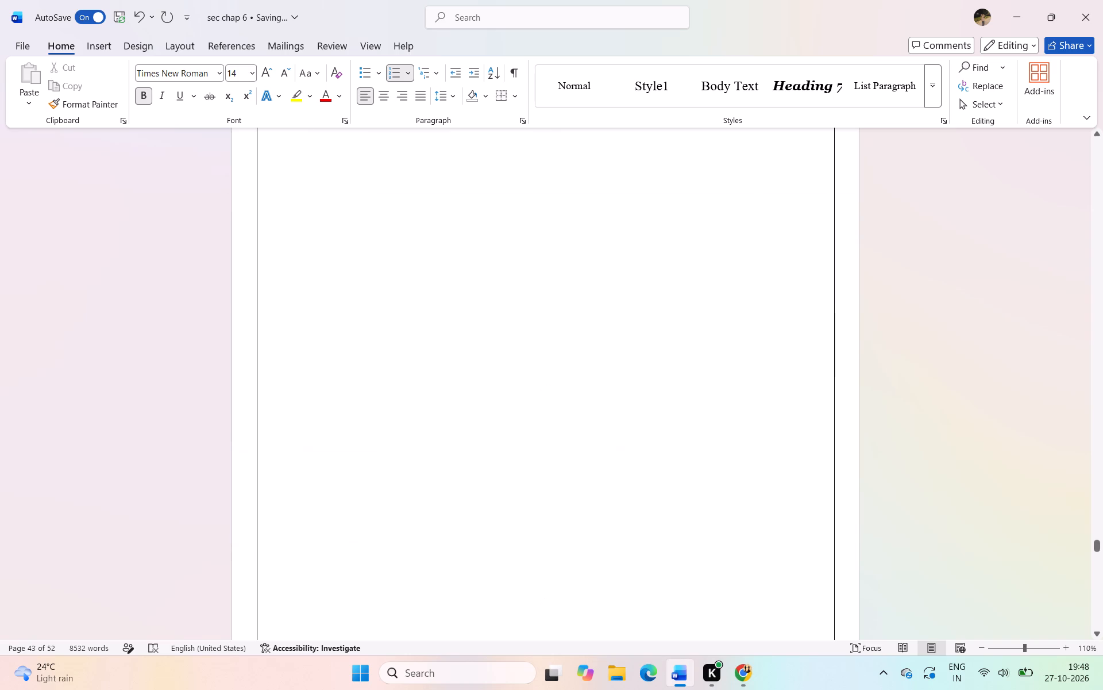
pyautogui.scroll(-4, 554, 451)
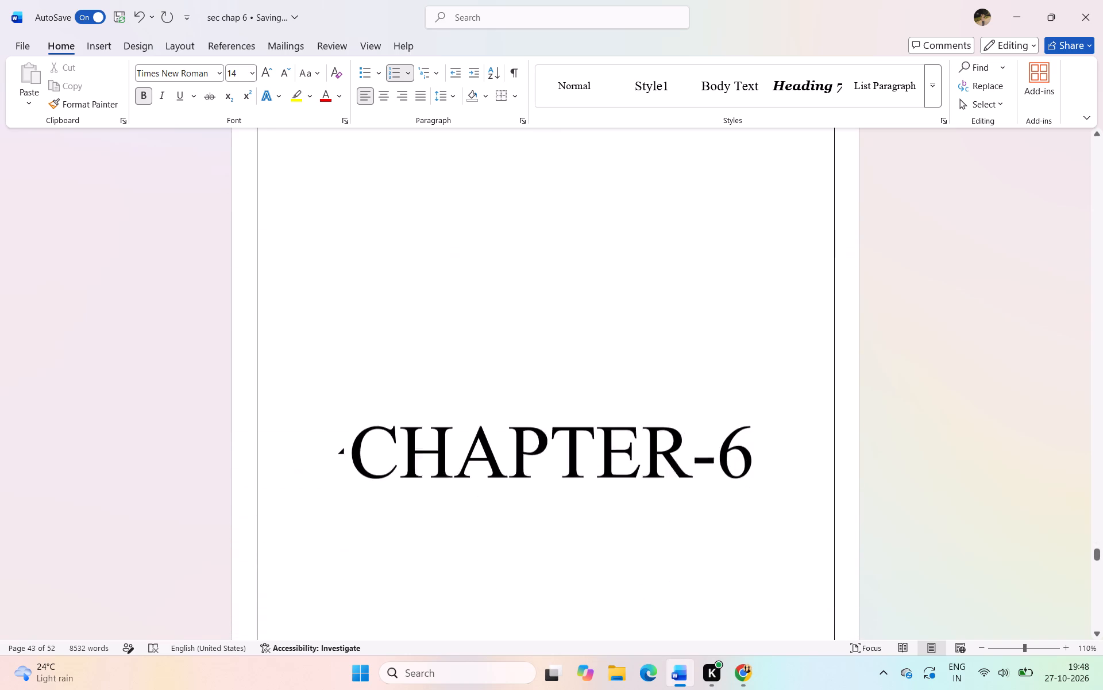
pyautogui.scroll(-1, 554, 451)
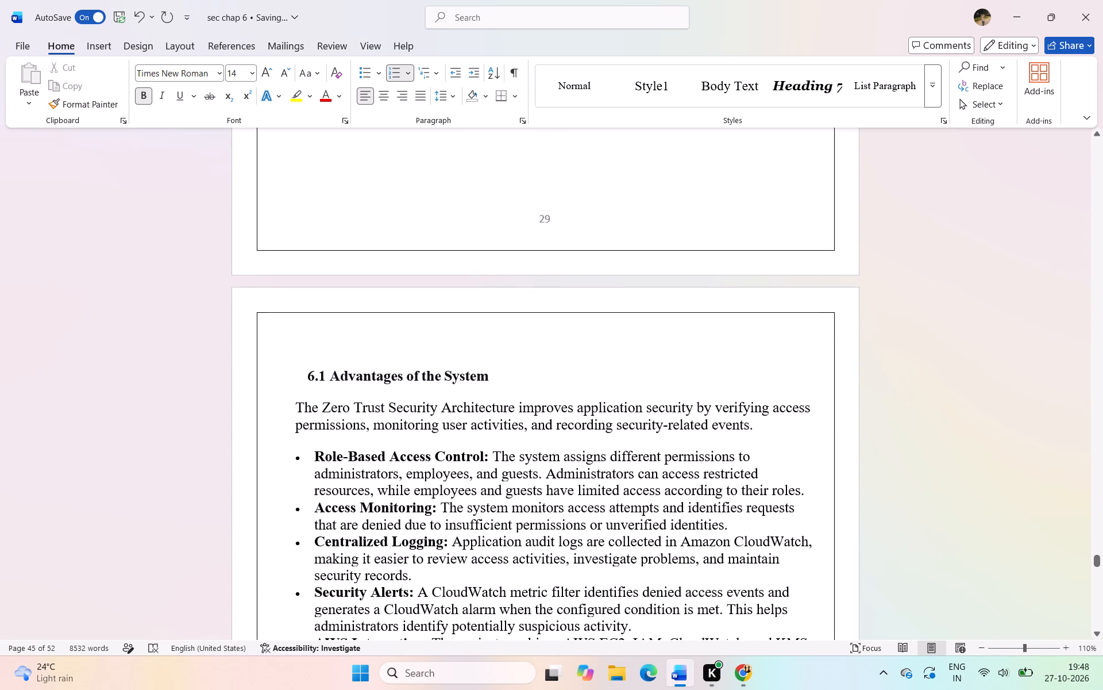
pyautogui.doubleClick(541, 213)
pyautogui.click(528, 294)
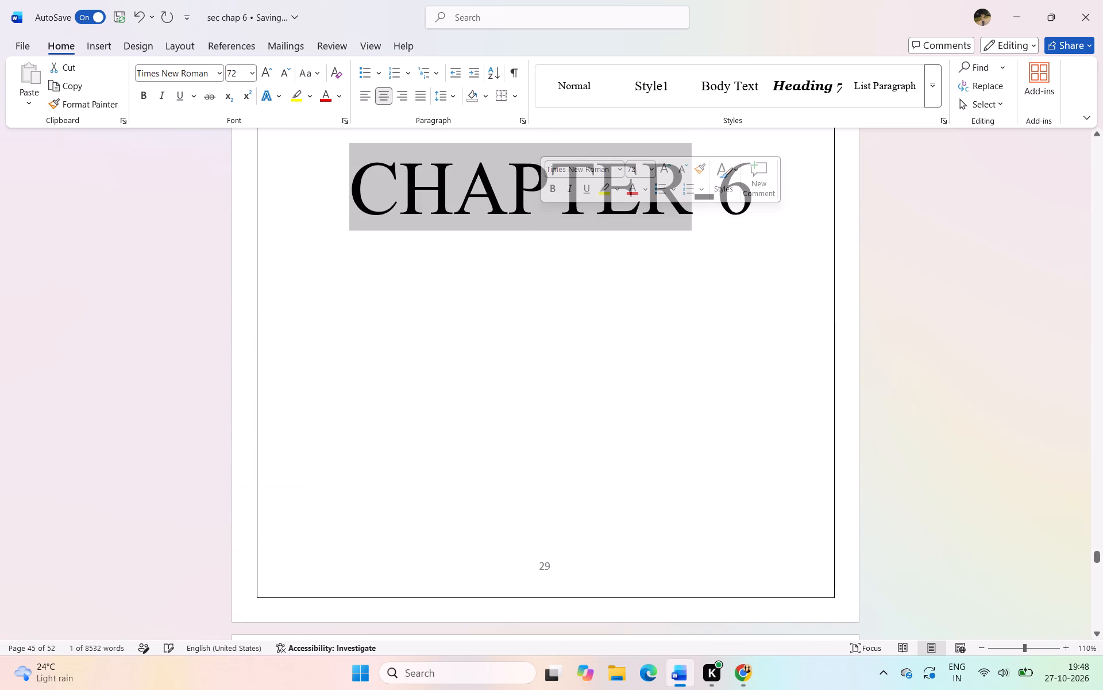
pyautogui.scroll(6, 528, 294)
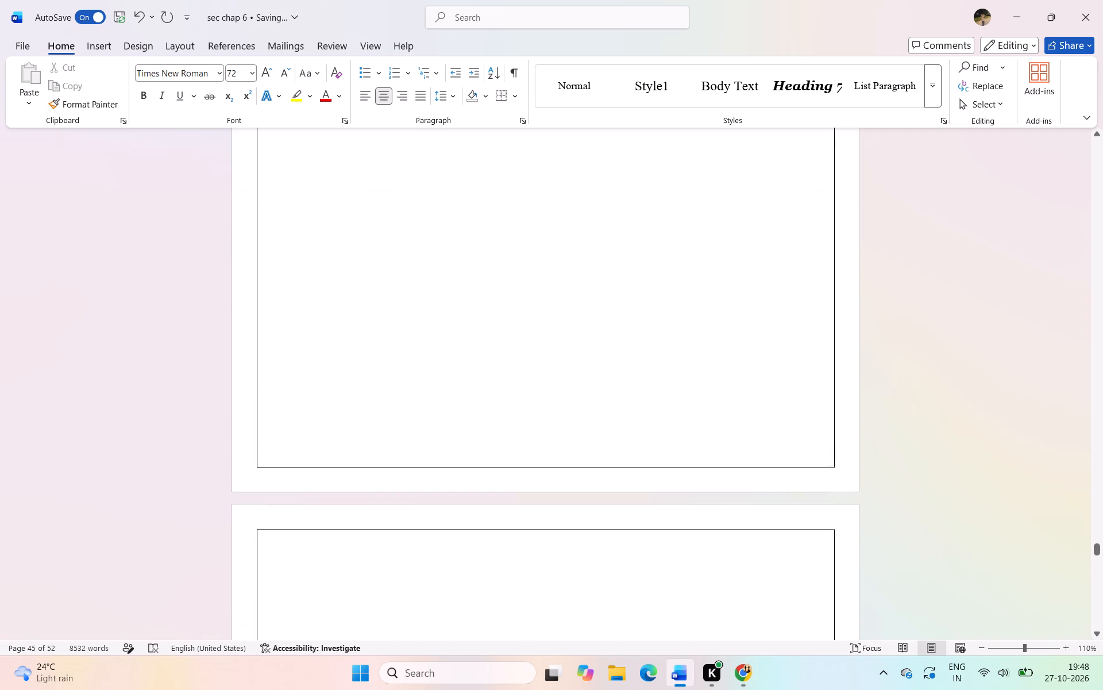
pyautogui.scroll(7, 528, 294)
pyautogui.scroll(-1, 528, 294)
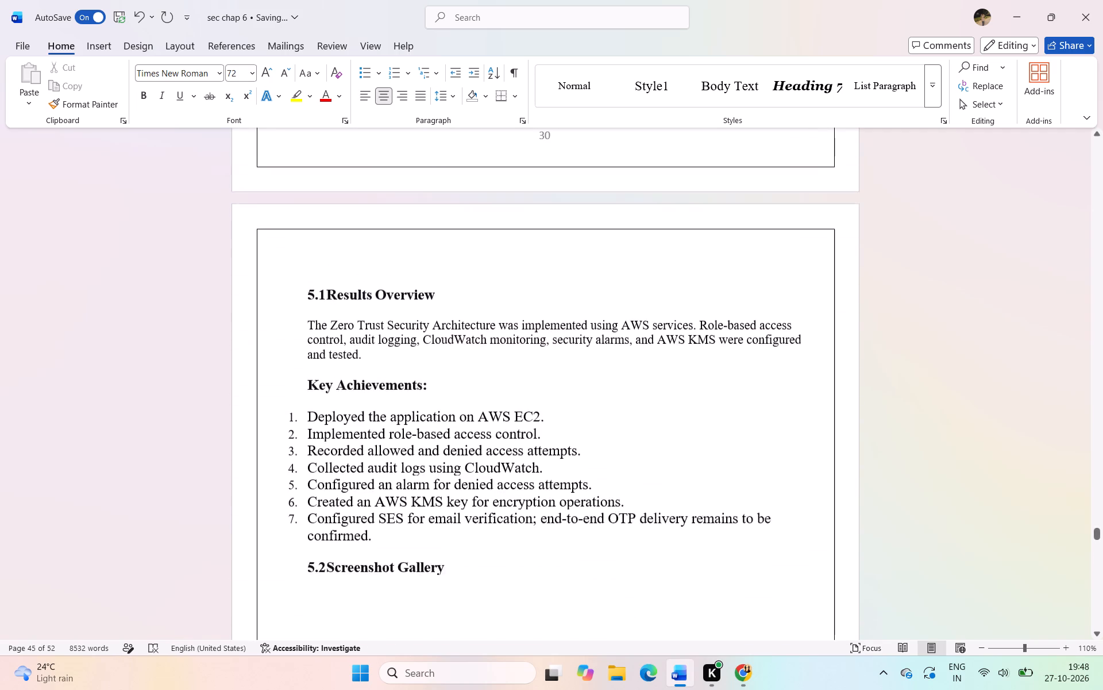
pyautogui.scroll(-4, 528, 294)
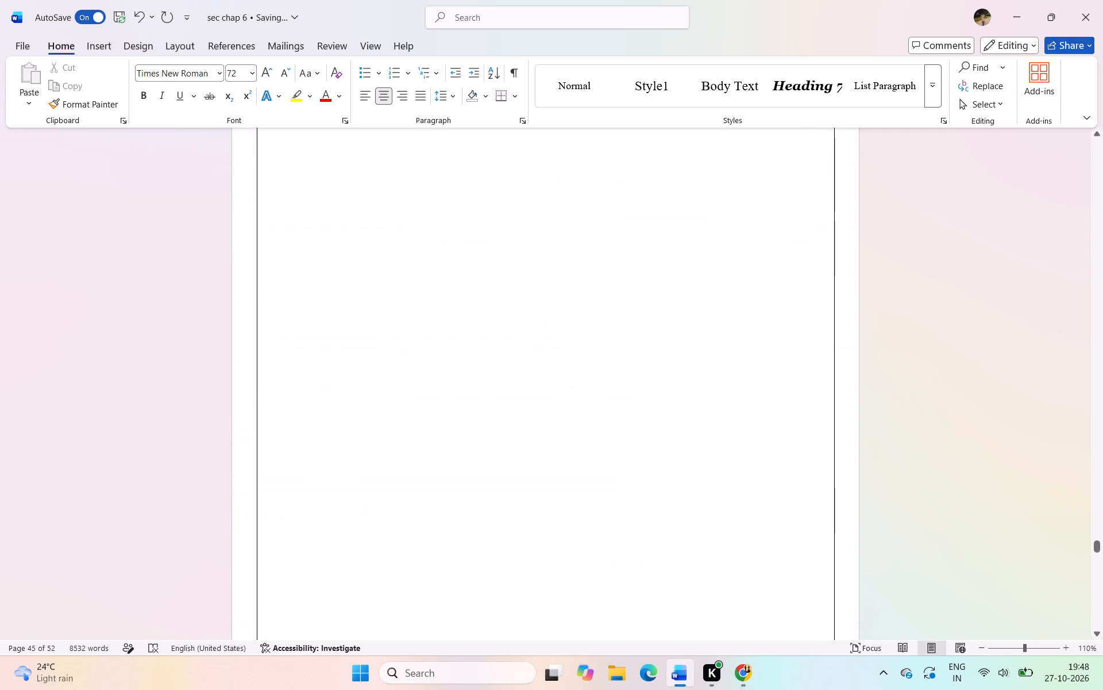
pyautogui.scroll(-6, 528, 294)
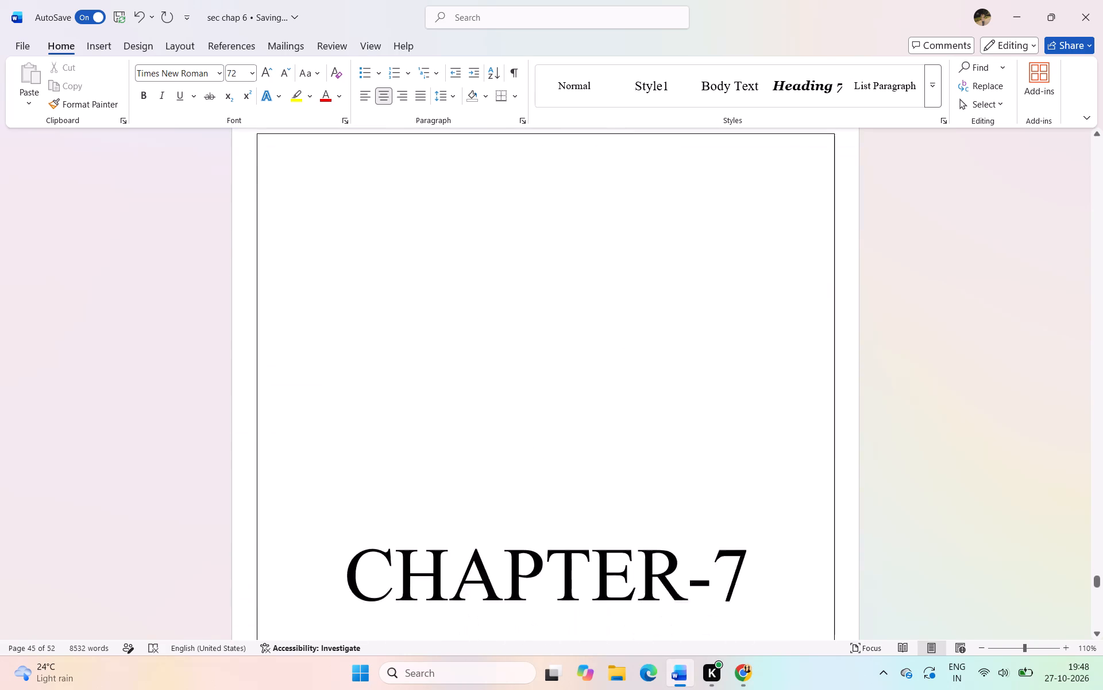
pyautogui.scroll(-2, 528, 294)
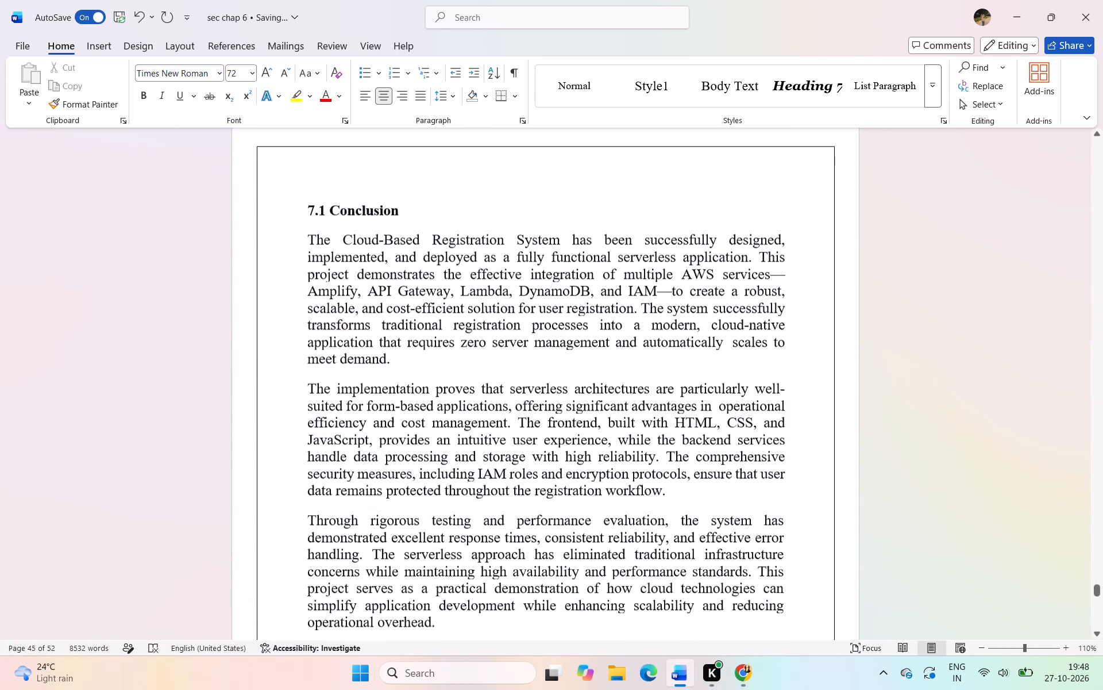
pyautogui.scroll(-3, 528, 294)
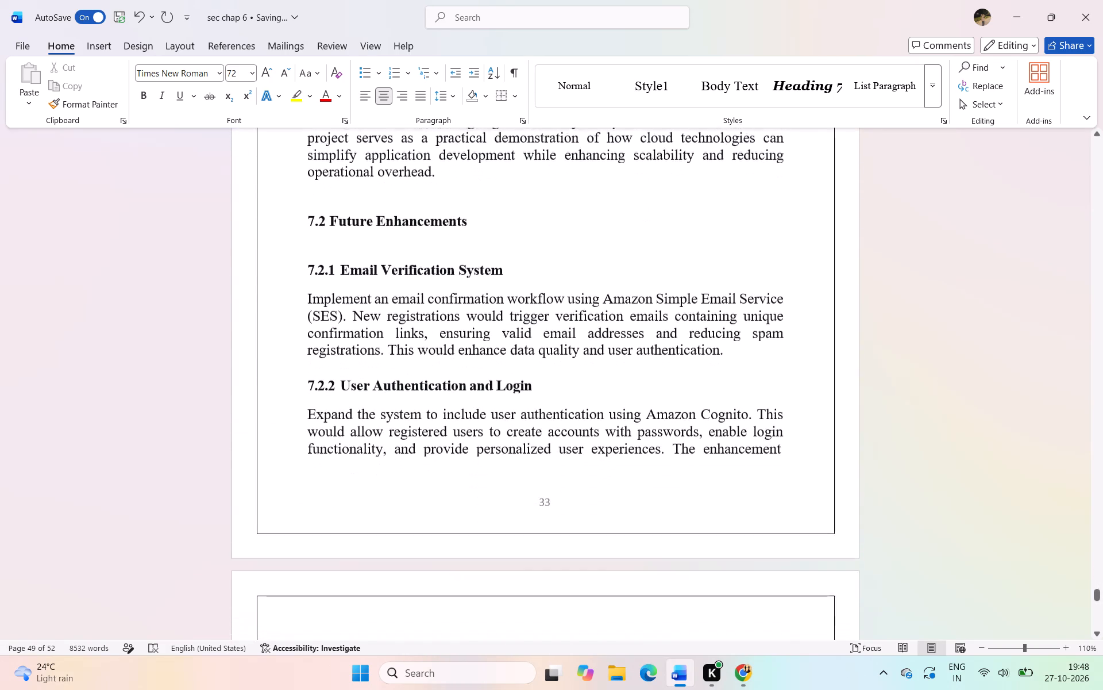
pyautogui.scroll(-4, 528, 294)
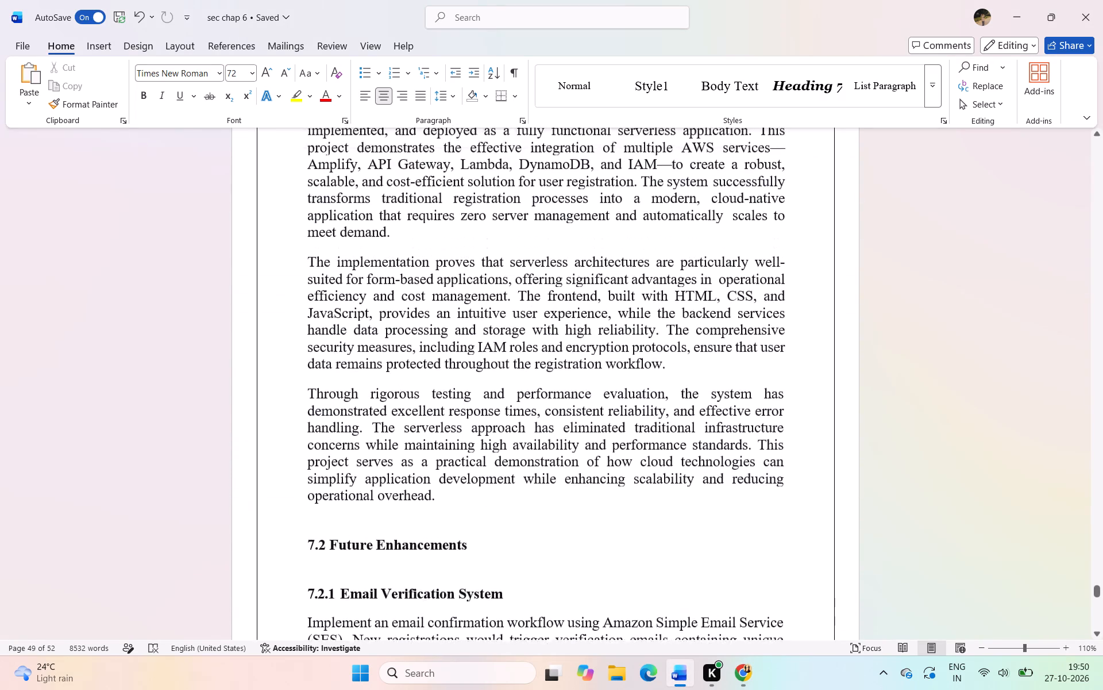
pyautogui.scroll(1, 620, 593)
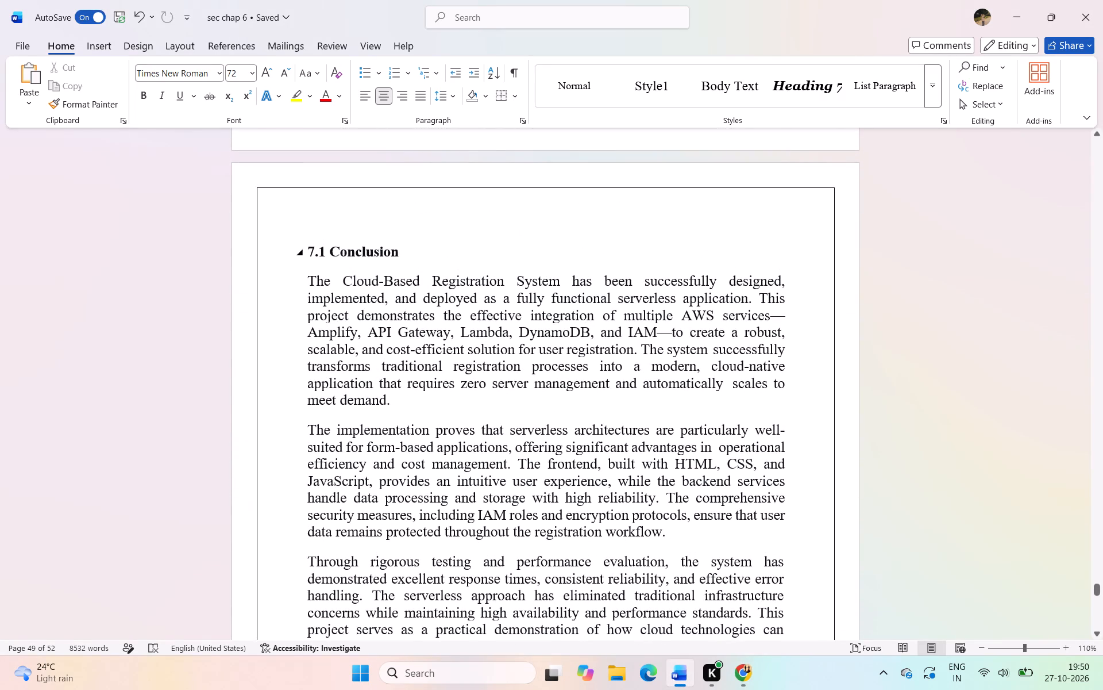
pyautogui.moveTo(311, 275); pyautogui.dragTo(407, 466)
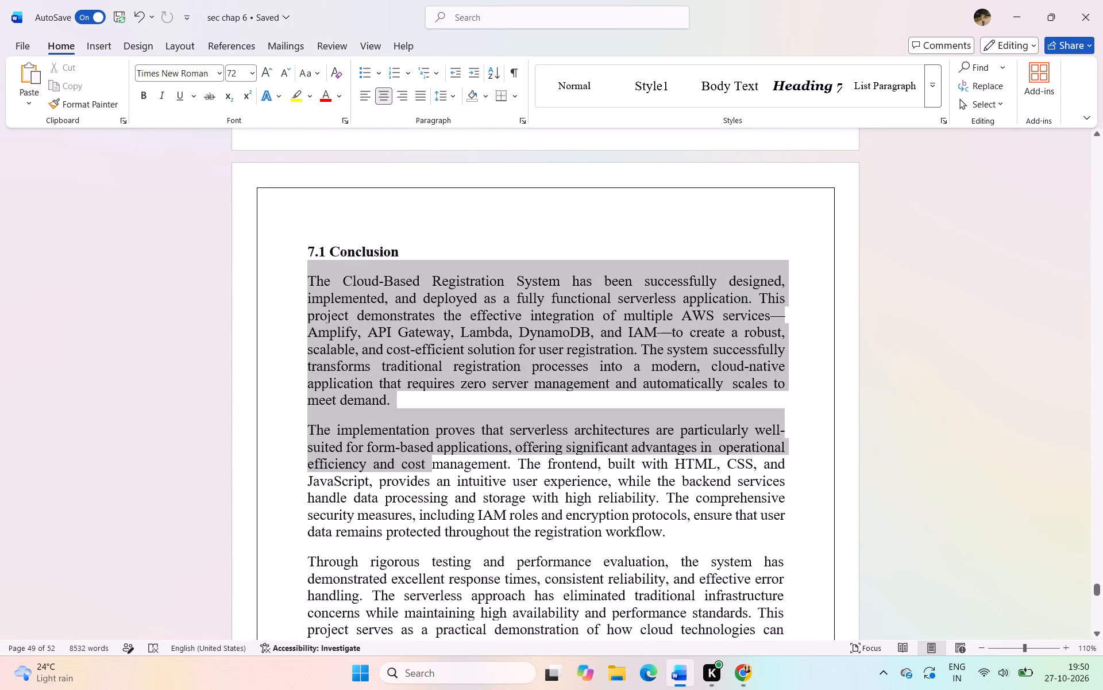
pyautogui.moveTo(407, 466); pyautogui.dragTo(381, 622)
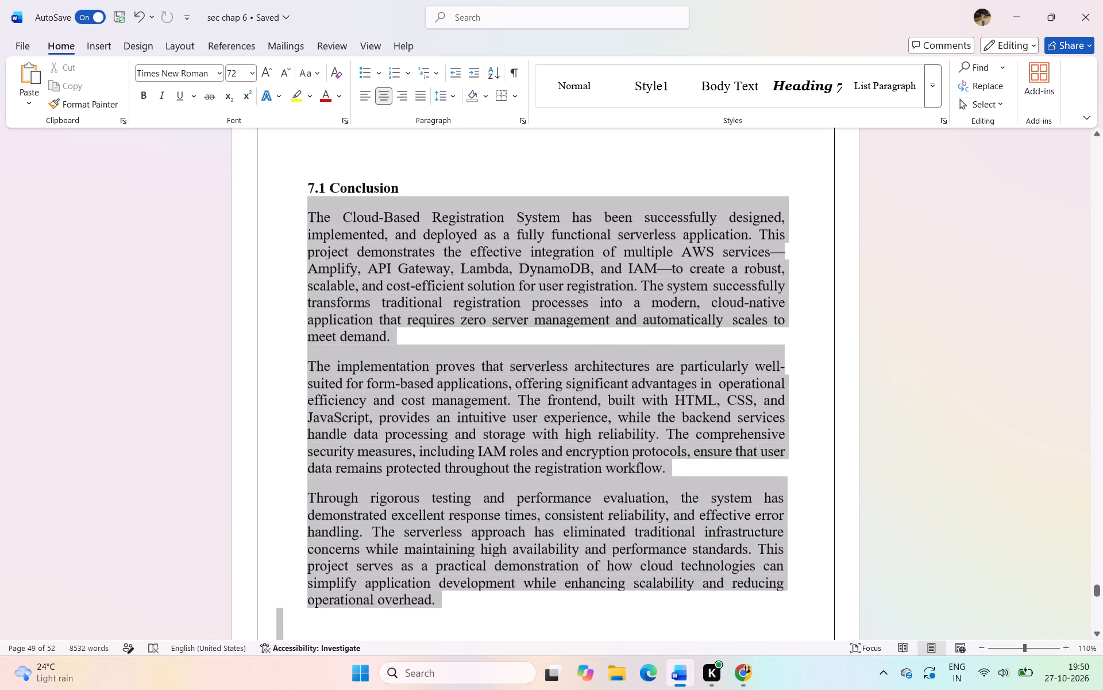
pyautogui.moveTo(381, 622); pyautogui.dragTo(438, 622)
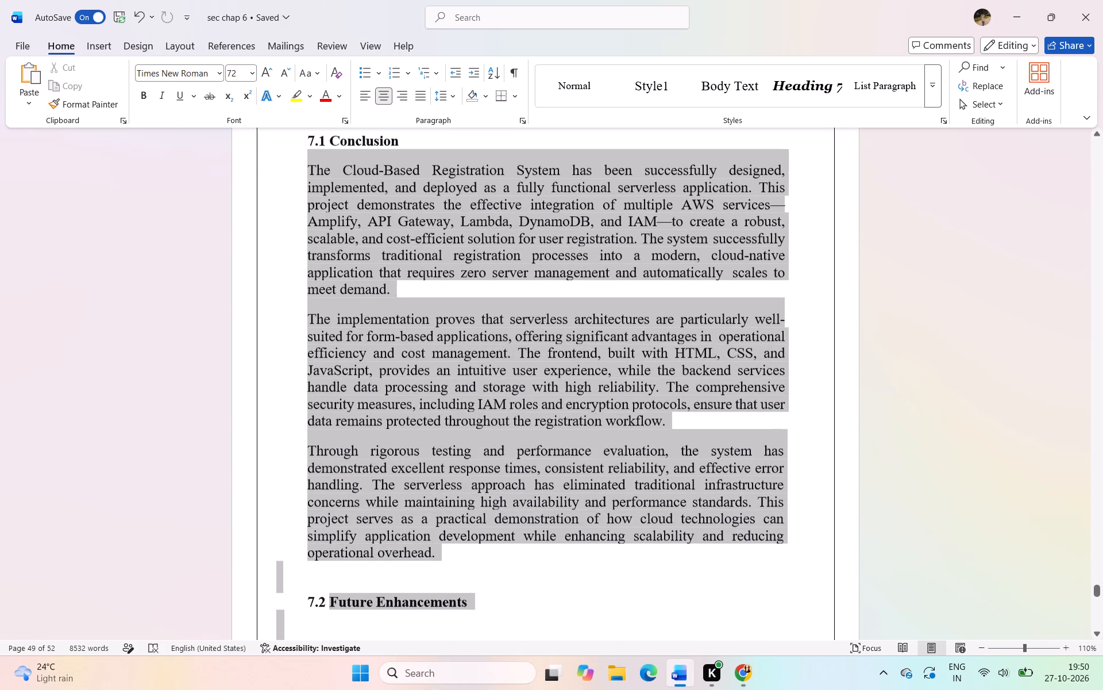
pyautogui.moveTo(438, 622); pyautogui.dragTo(441, 549)
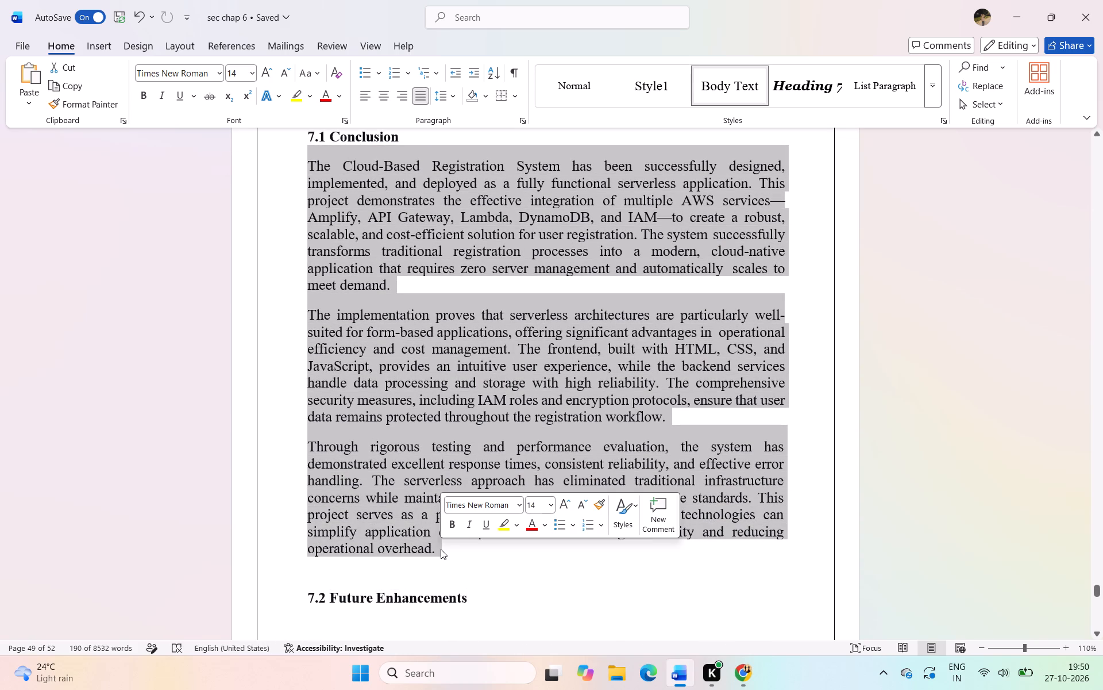
pyautogui.hotkey('ctrl', 'v')
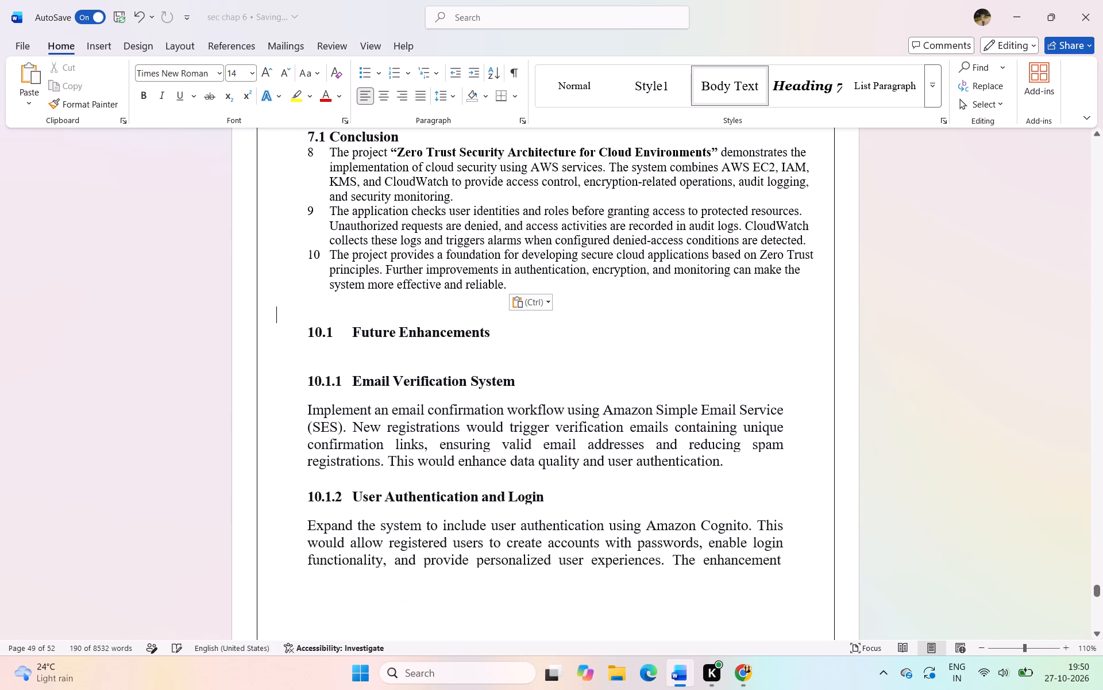
# Remove the automatic list numbering from the three pasted paragraphs under 7.1 Conclusion, keeping their indentation.
pyautogui.scroll(2, 441, 549)
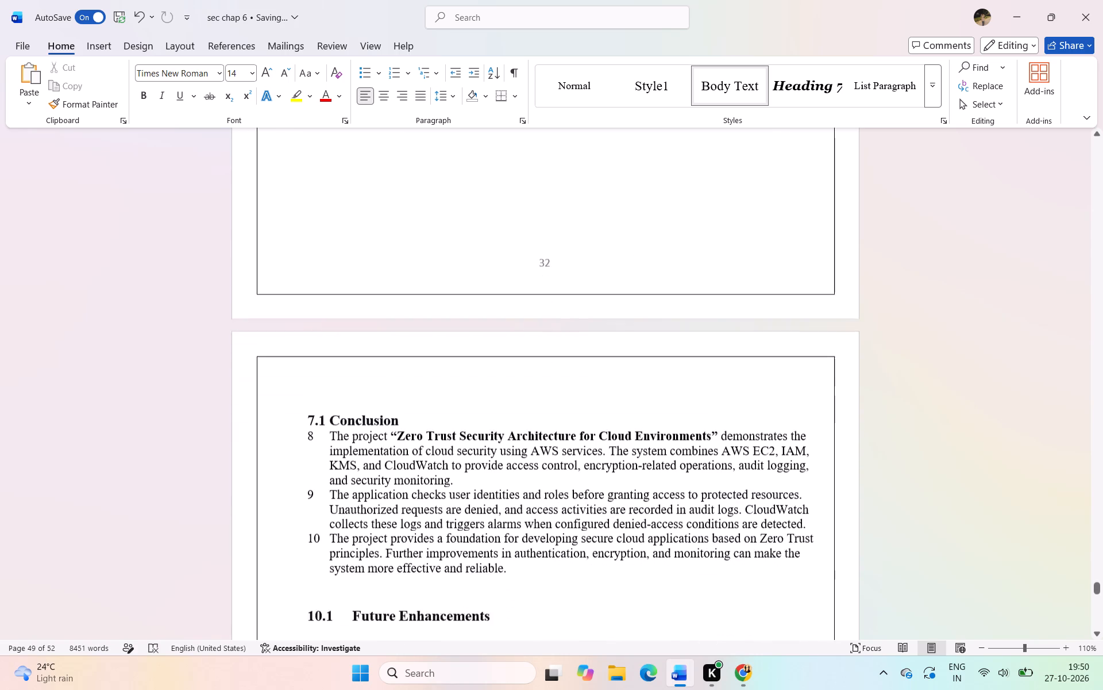
pyautogui.scroll(1, 441, 549)
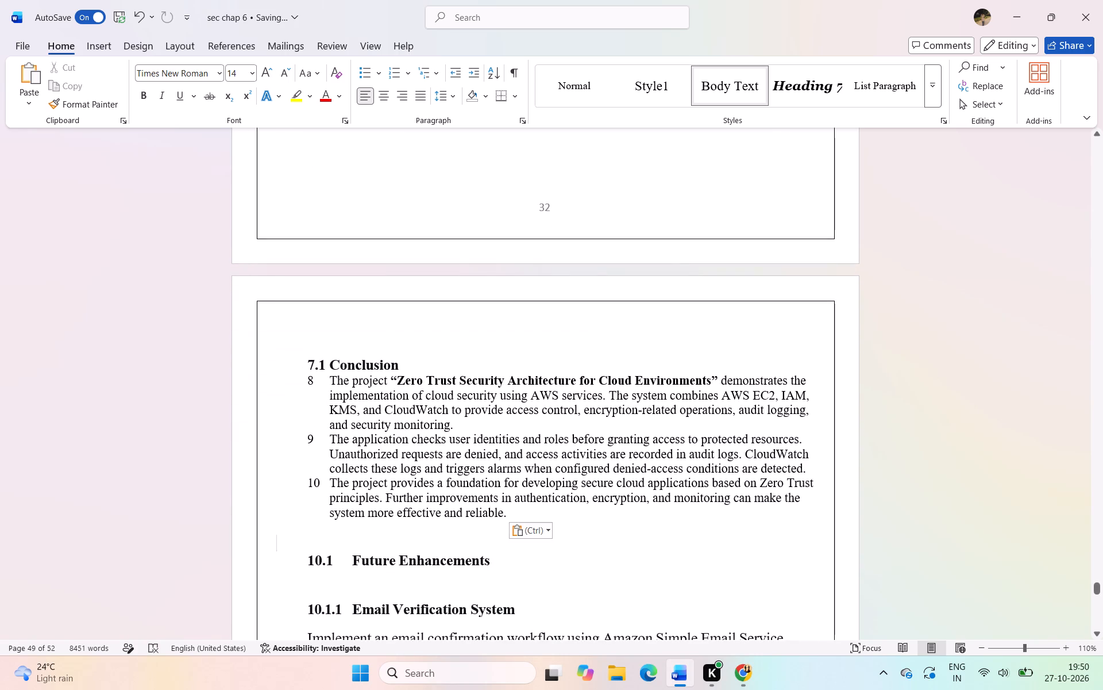
pyautogui.click(325, 381)
pyautogui.press('BackSpace')
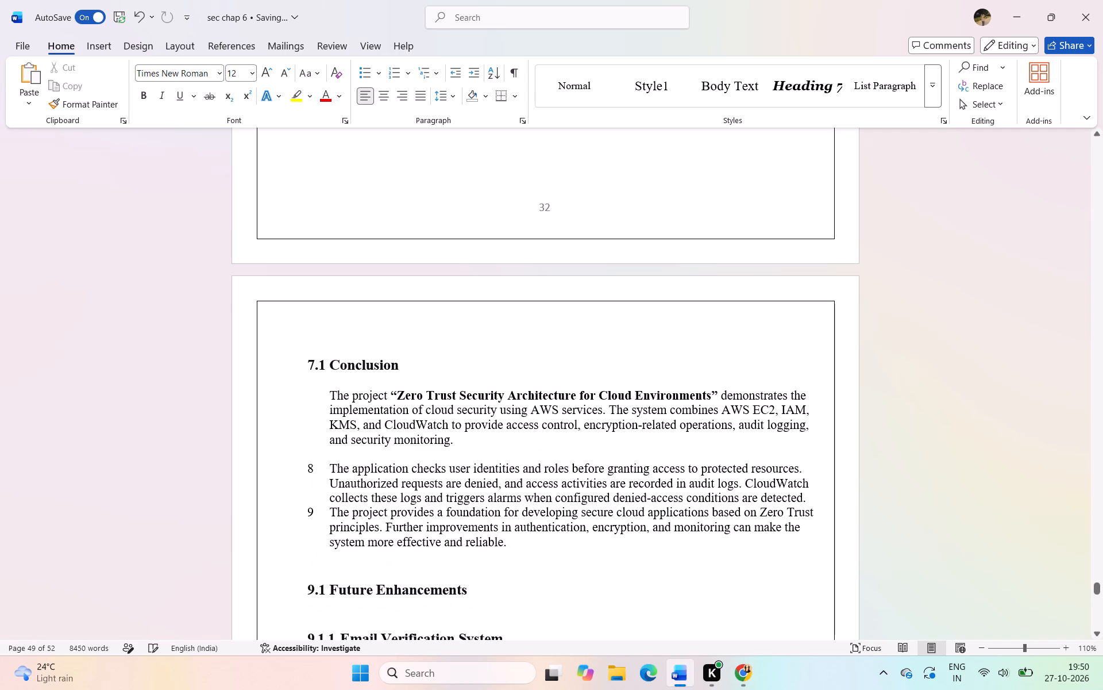
pyautogui.click(327, 468)
pyautogui.press('BackSpace')
pyautogui.press('BackSpace')
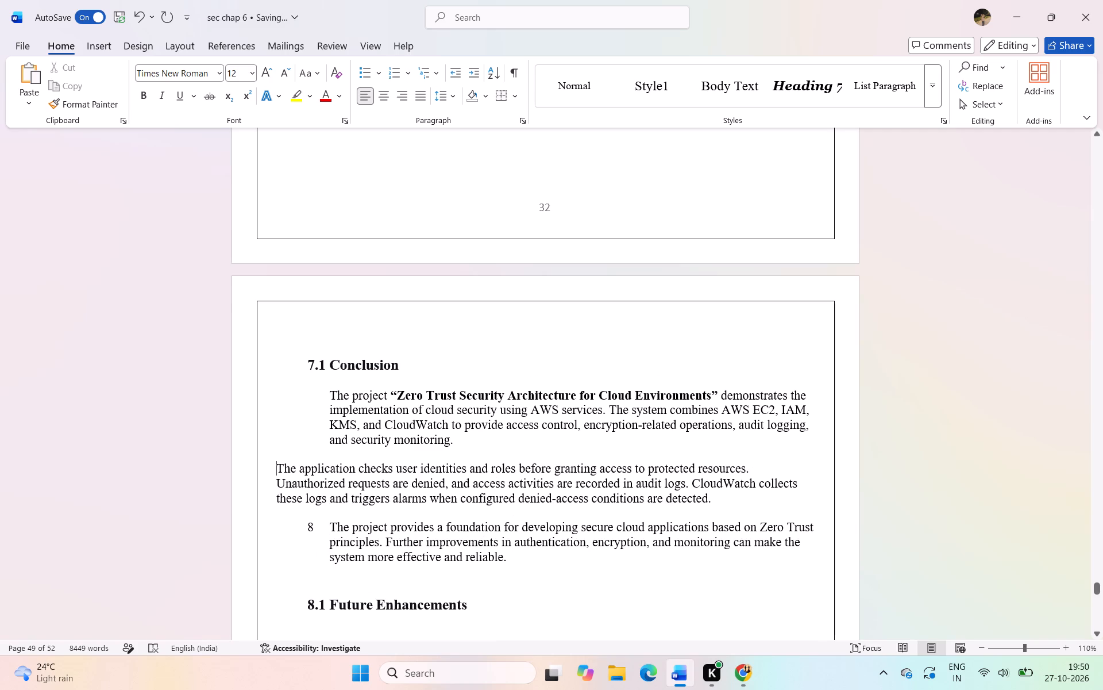
pyautogui.hotkey('ctrl', 'z')
pyautogui.click(329, 523)
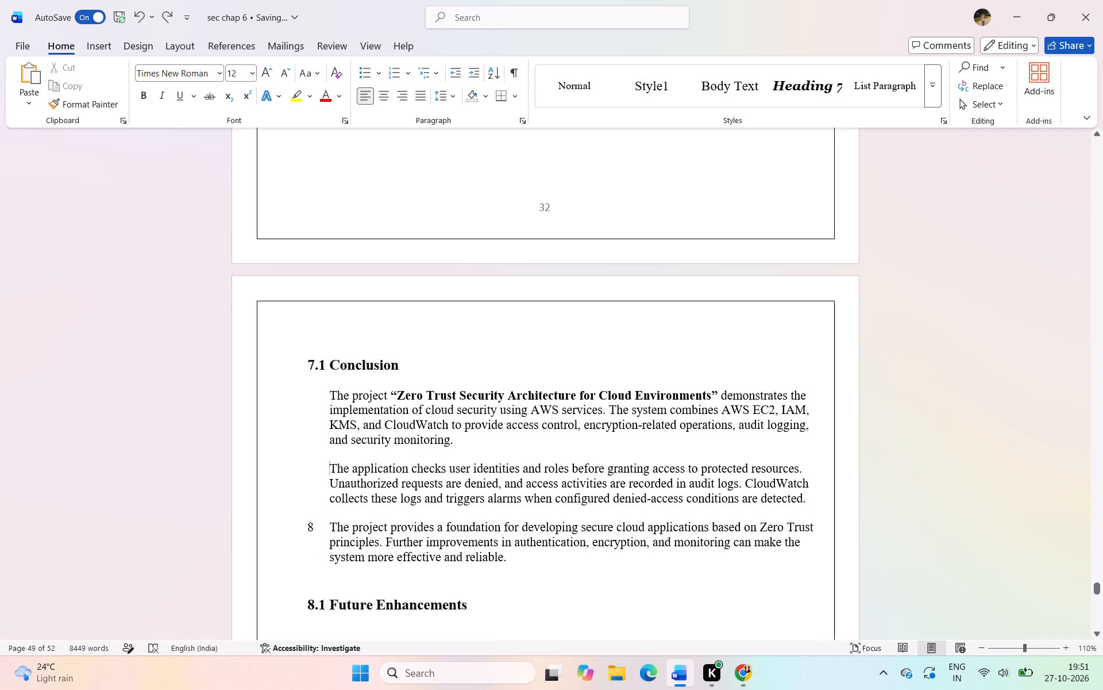
pyautogui.press('BackSpace')
# Apply the Style1 style to the three pasted conclusion paragraphs.
pyautogui.moveTo(337, 395); pyautogui.dragTo(510, 563)
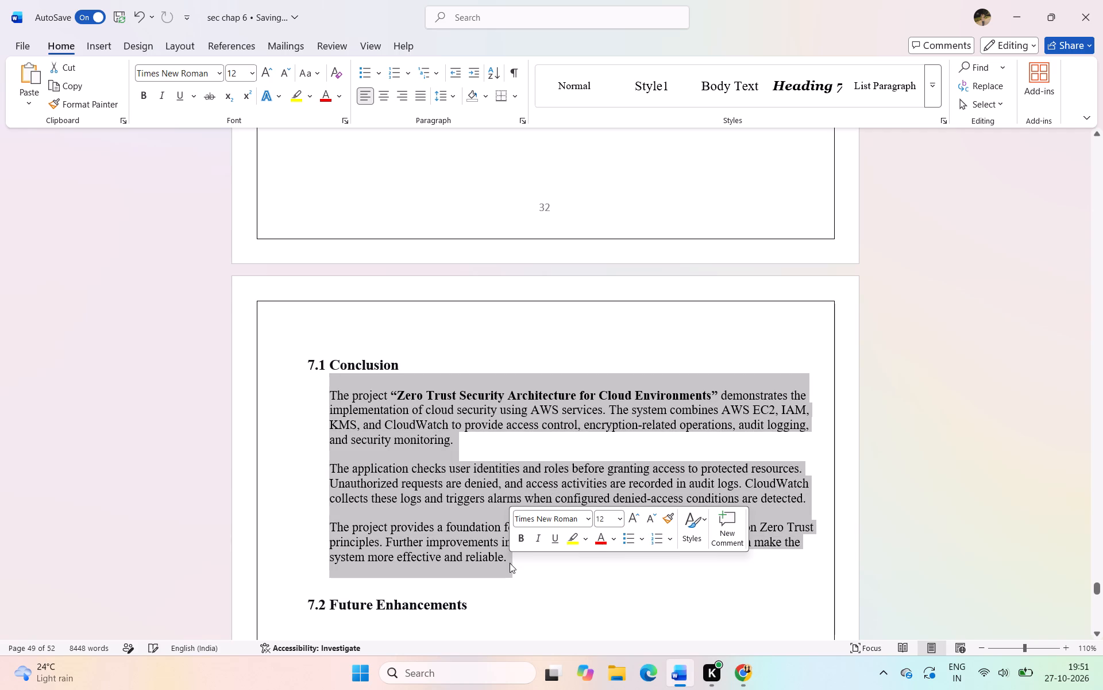
pyautogui.click(658, 78)
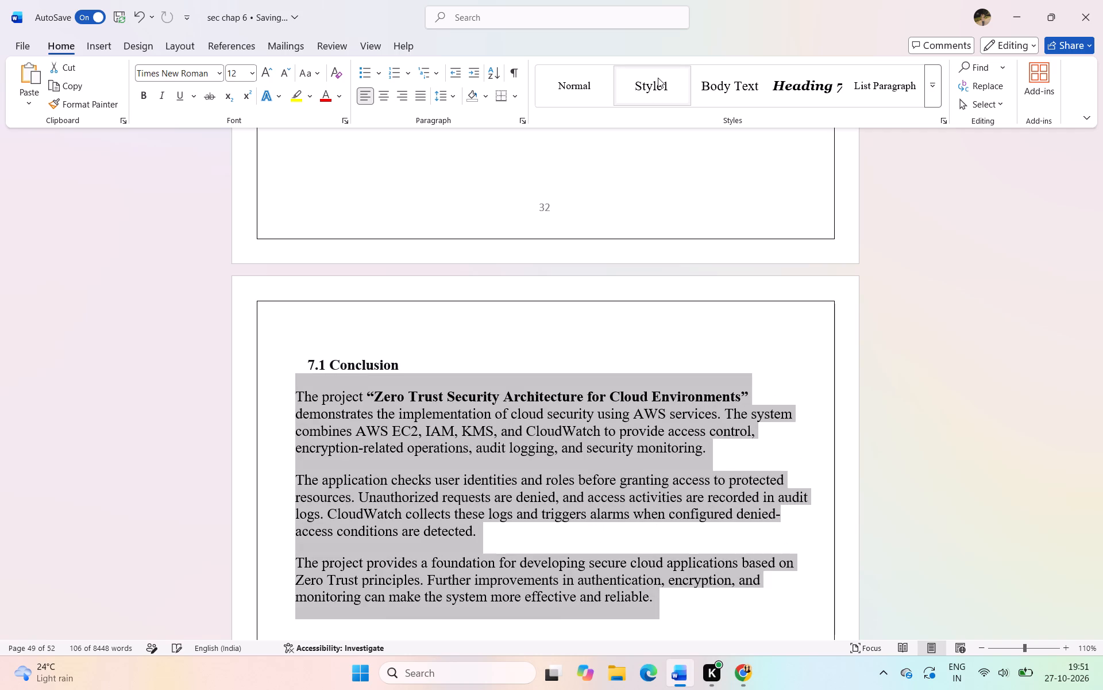
pyautogui.click(461, 332)
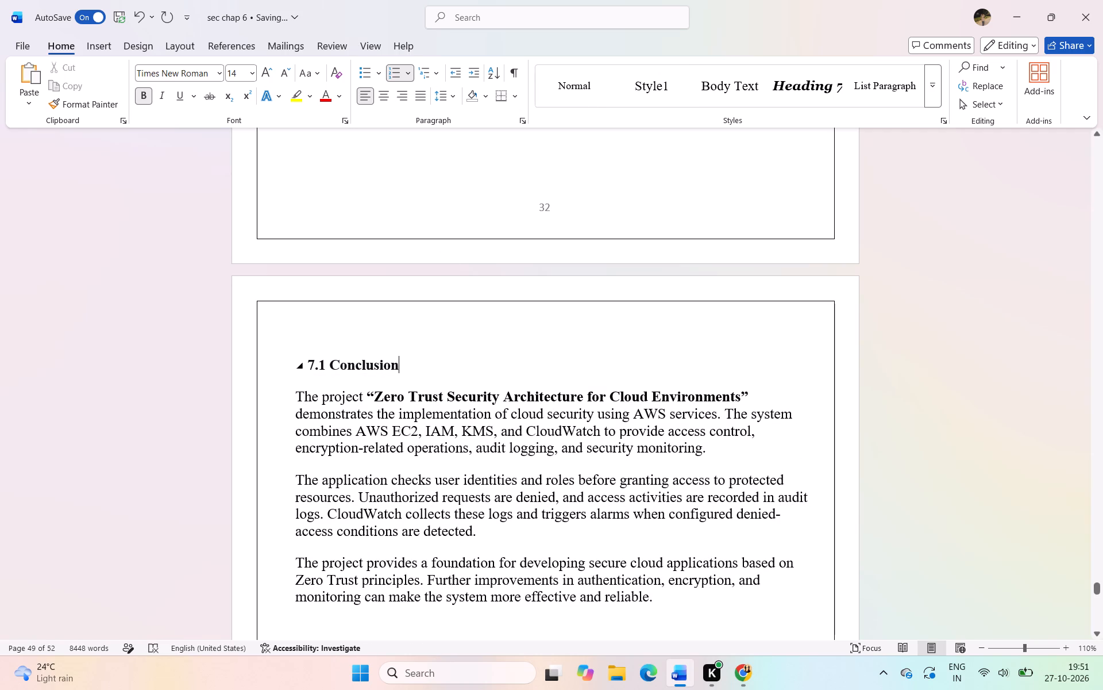
pyautogui.click(359, 364)
pyautogui.click(356, 455)
pyautogui.click(428, 411)
# Delete the old subsections 7.2.1 Email Verification System through 7.2.5 Multi-language Support under 7.2 Future Enhancements.
pyautogui.scroll(-3, 428, 411)
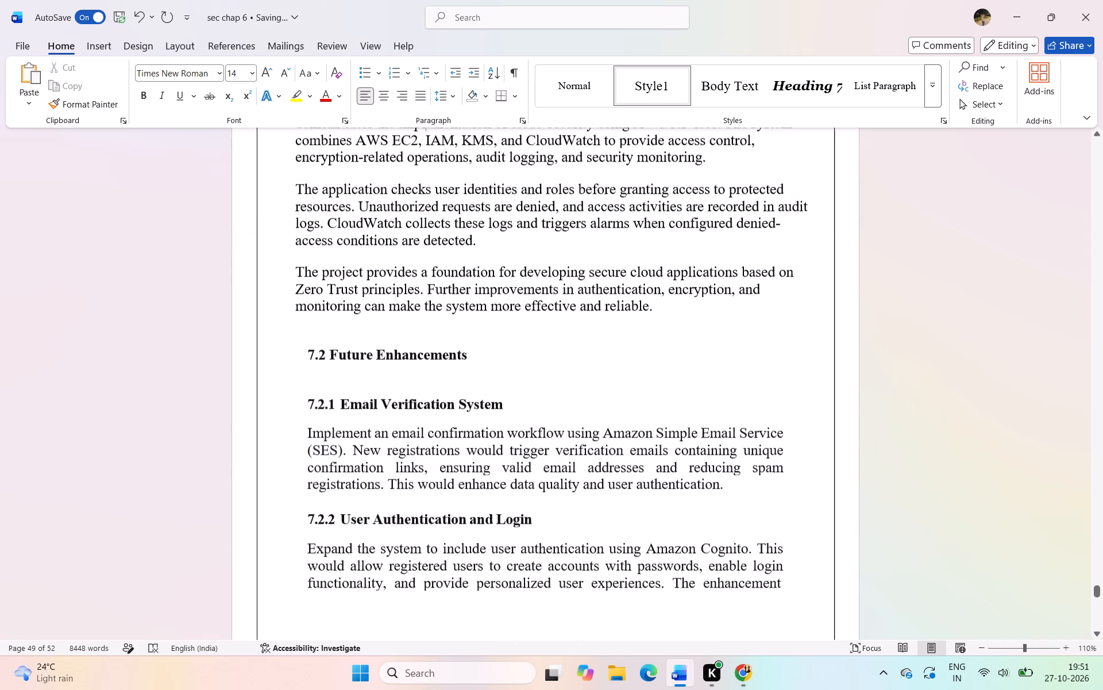
pyautogui.scroll(-2, 428, 411)
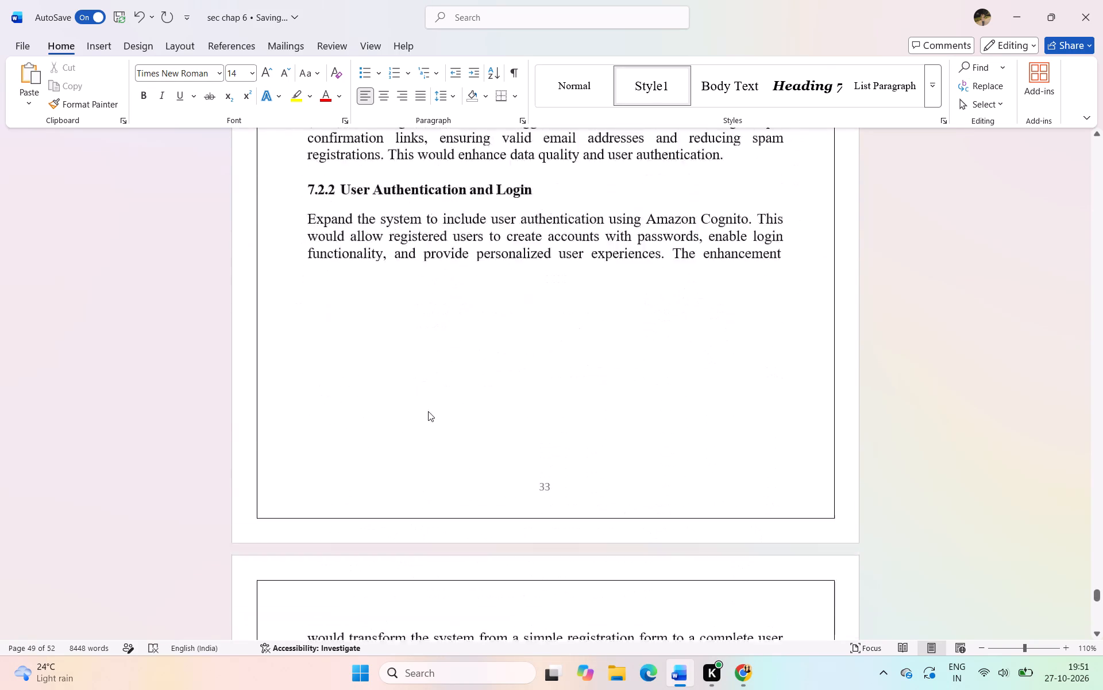
pyautogui.scroll(-3, 428, 411)
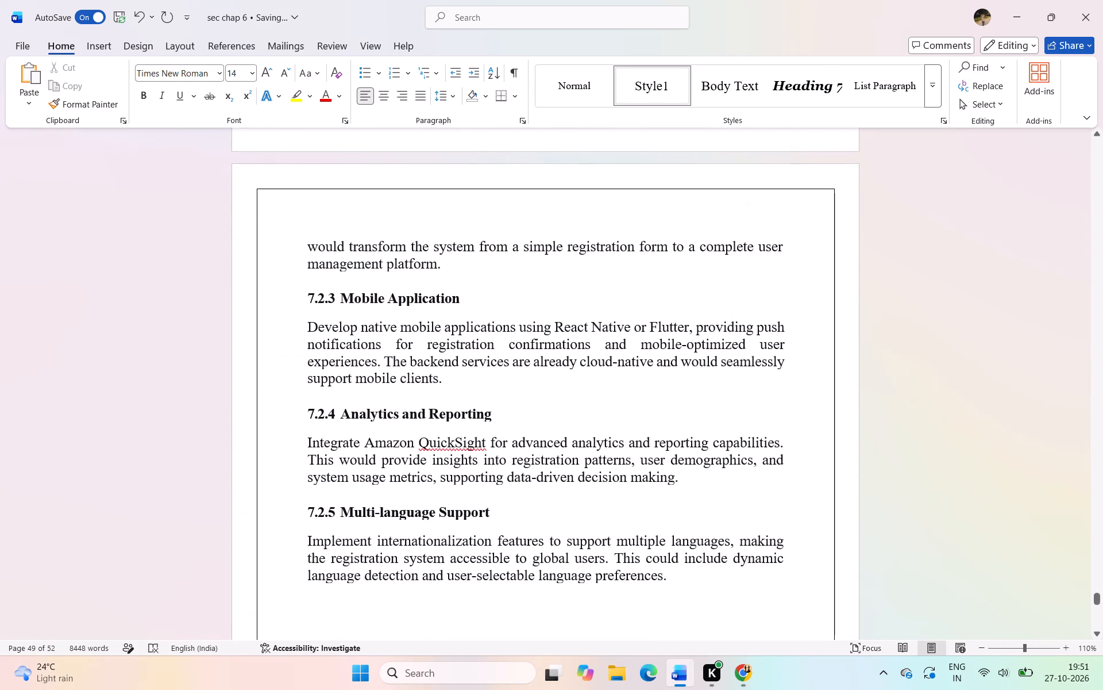
pyautogui.scroll(1, 650, 624)
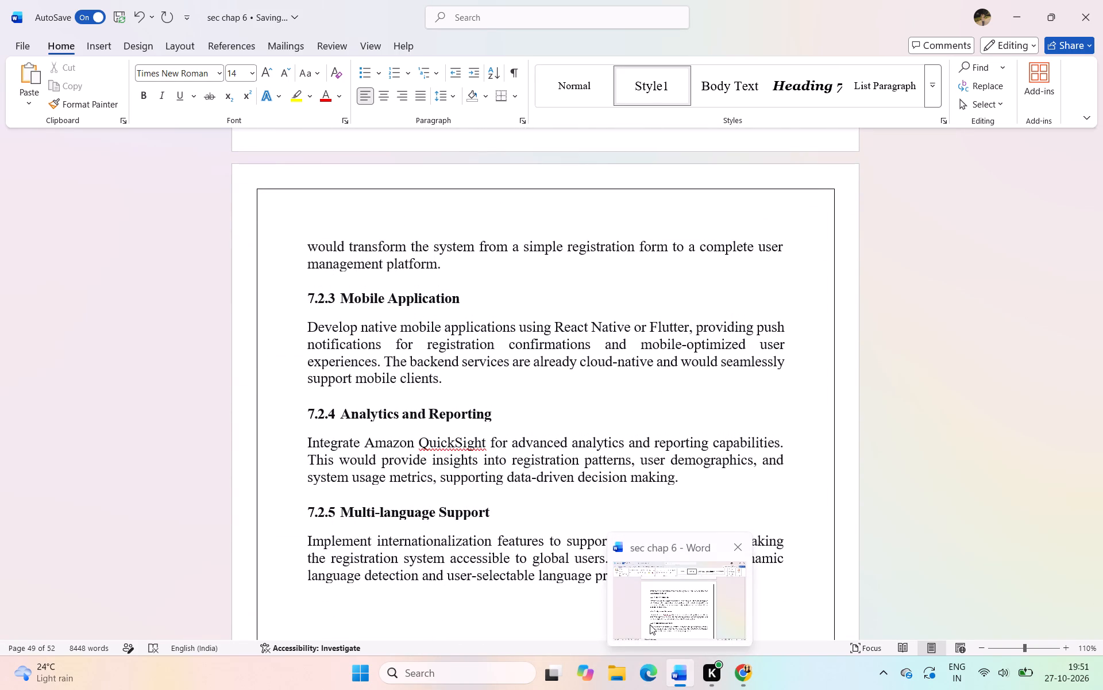
pyautogui.scroll(1, 650, 624)
pyautogui.scroll(2, 640, 470)
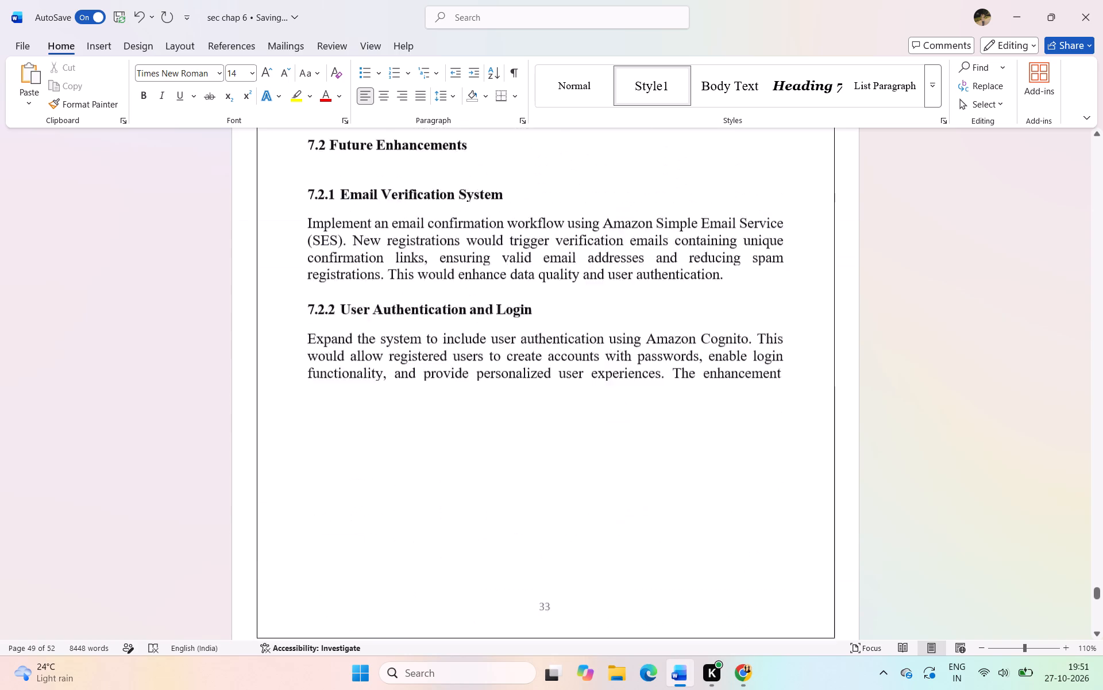
pyautogui.scroll(2, 640, 470)
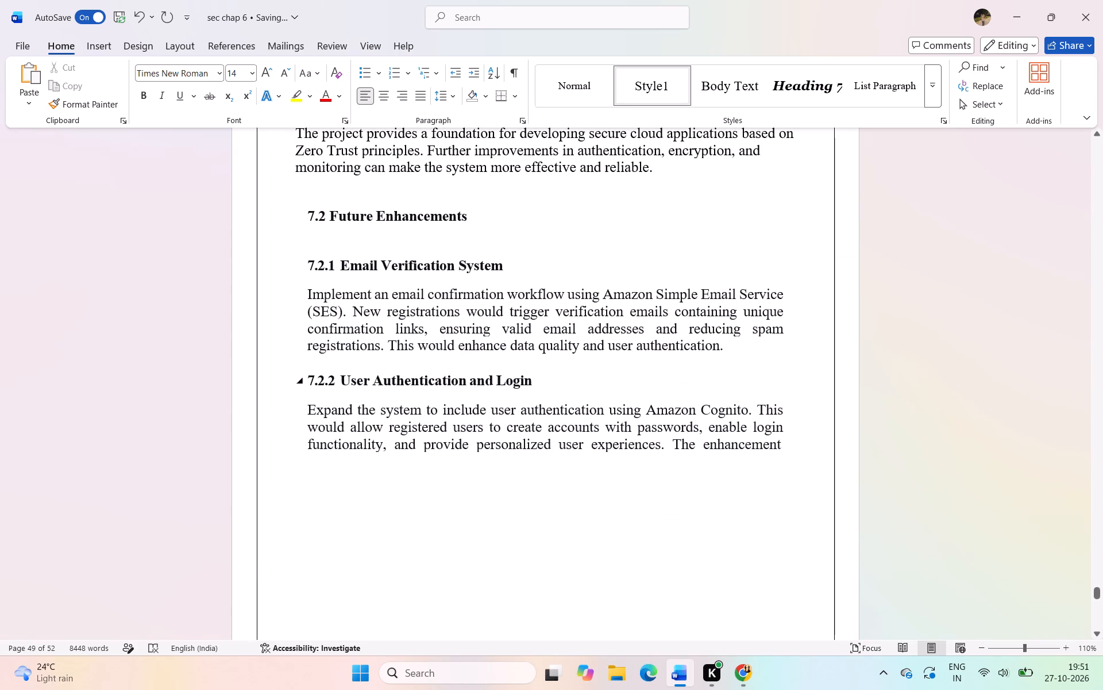
pyautogui.moveTo(337, 264); pyautogui.dragTo(472, 642)
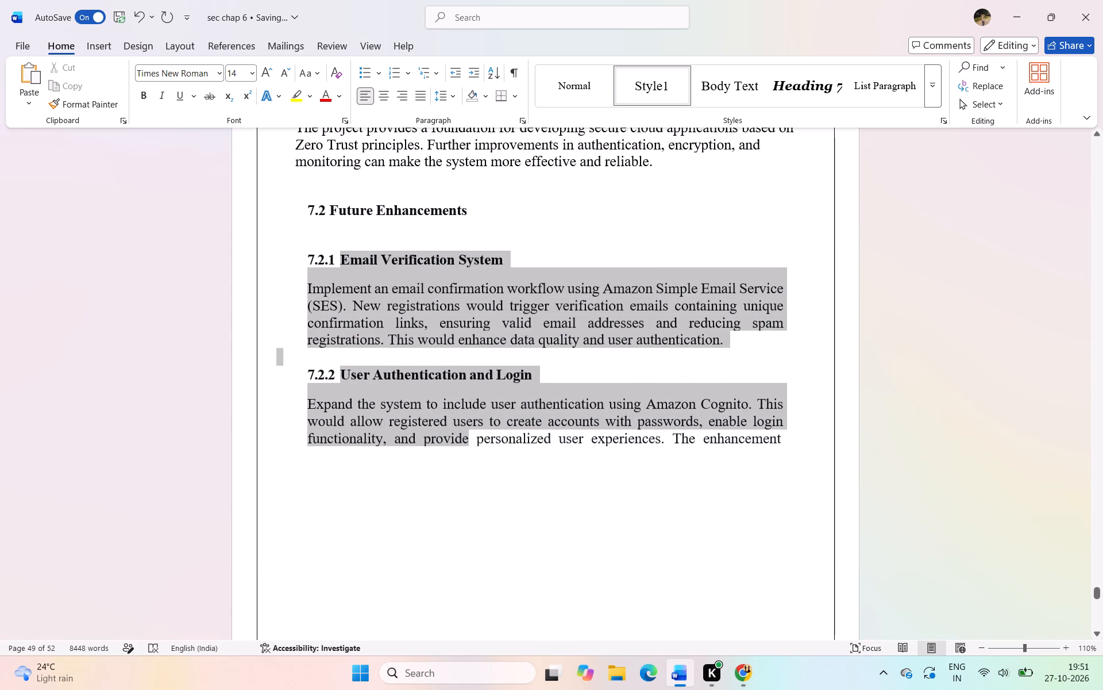
pyautogui.moveTo(472, 642); pyautogui.dragTo(665, 581)
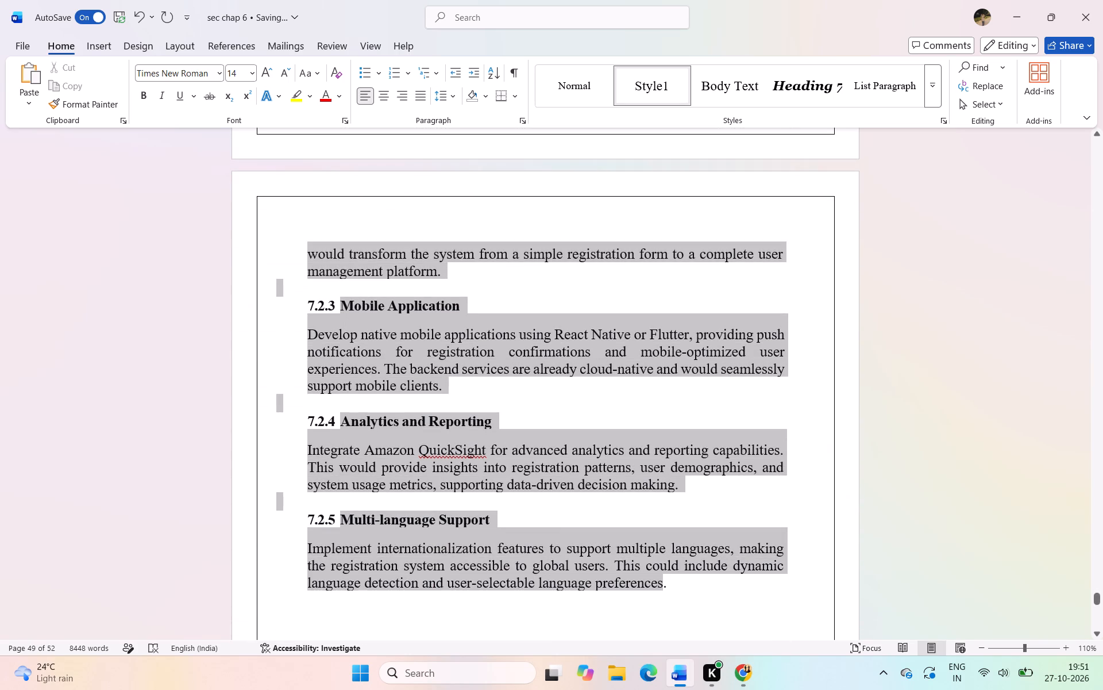
pyautogui.moveTo(665, 581); pyautogui.dragTo(722, 583)
pyautogui.press('BackSpace')
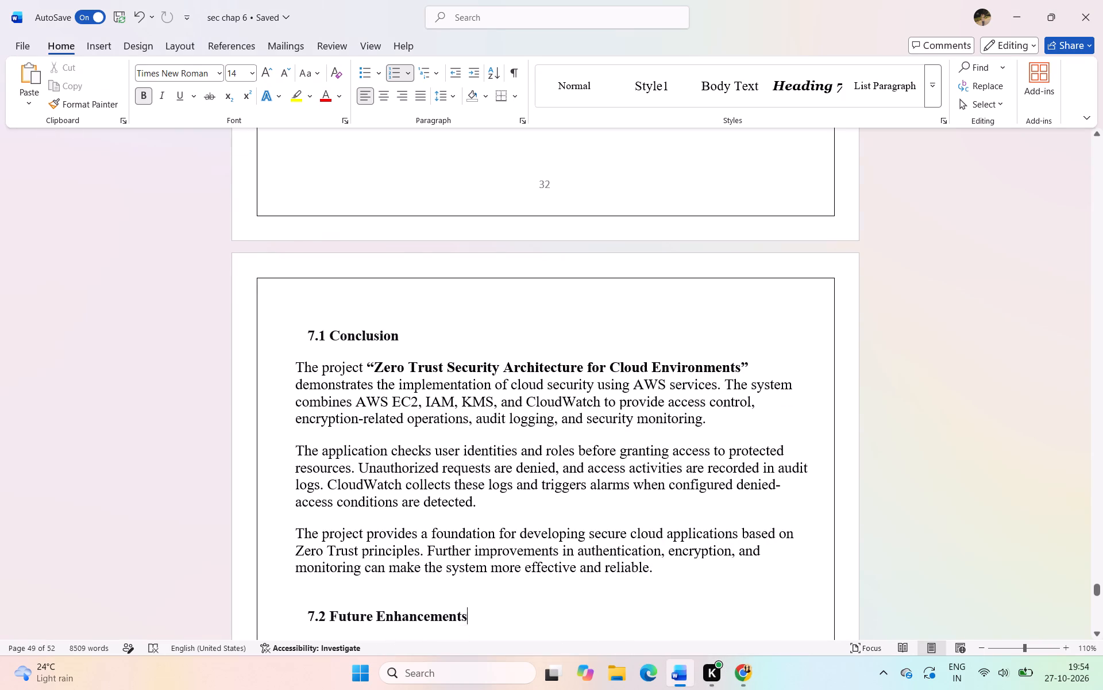
pyautogui.scroll(-4, 580, 578)
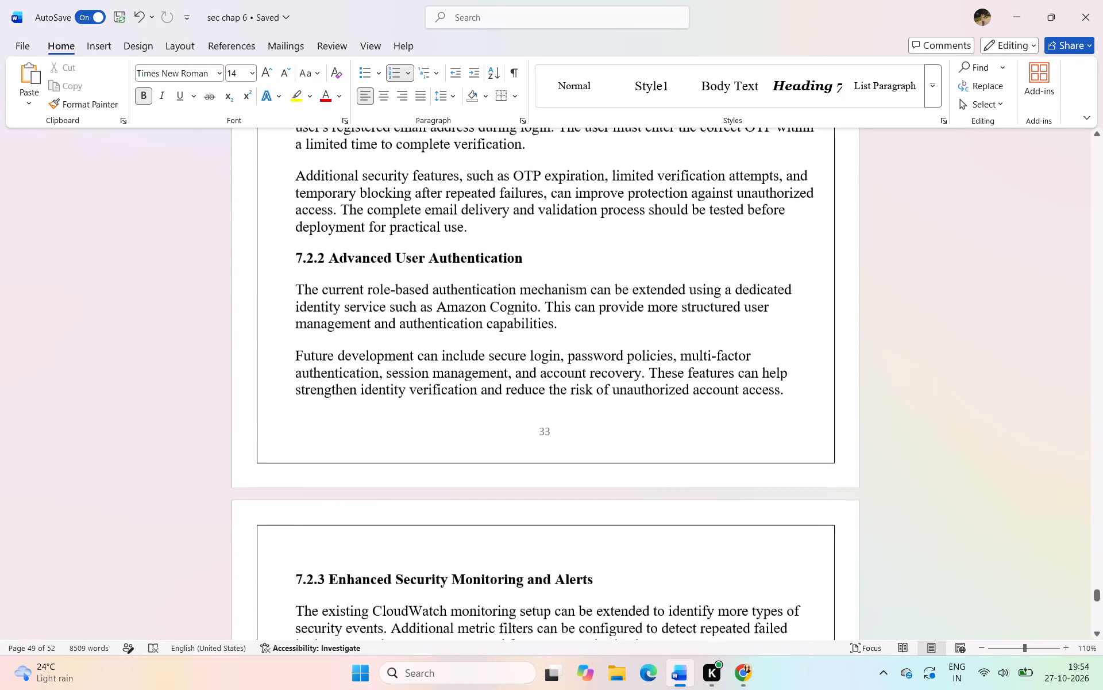
pyautogui.scroll(-2, 580, 578)
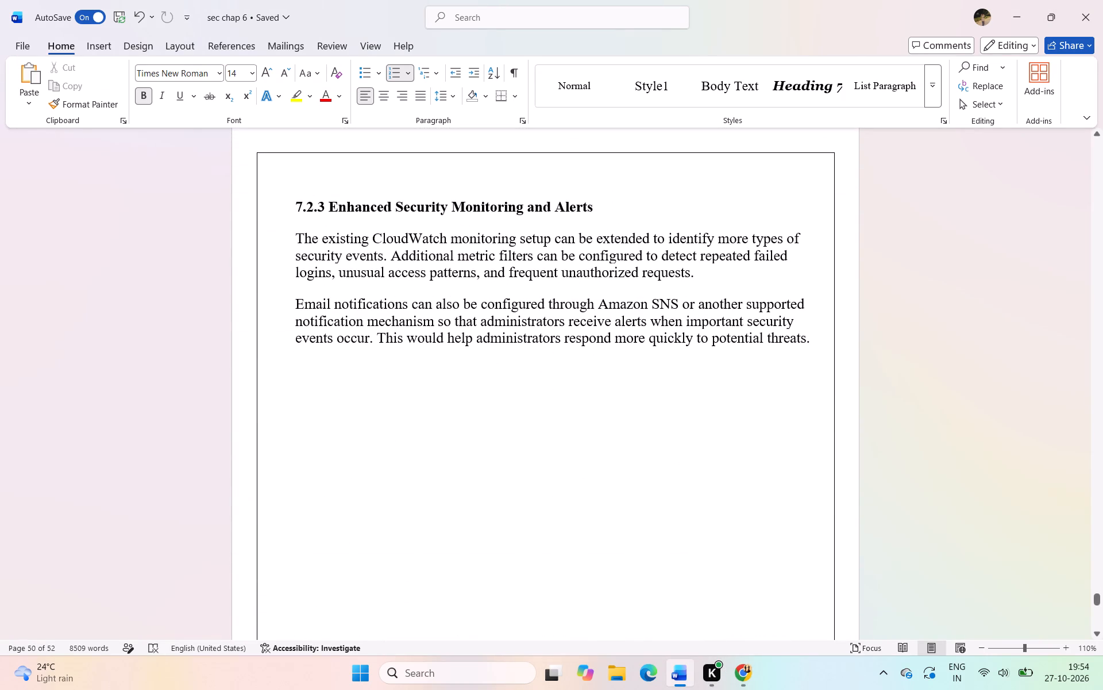
pyautogui.click(815, 341)
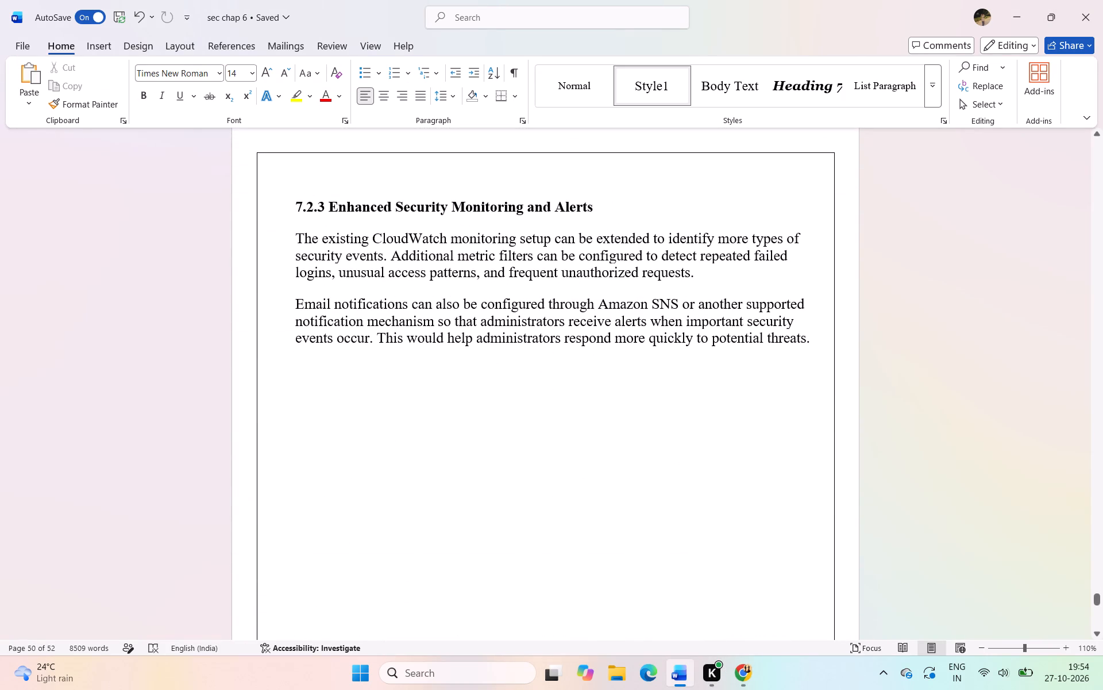
pyautogui.press('Return')
pyautogui.hotkey('ctrl', 'v')
# Remove the blank space between the end of subsection 7.2.3 and the Enhanced Data Encryption heading.
pyautogui.scroll(1, 815, 341)
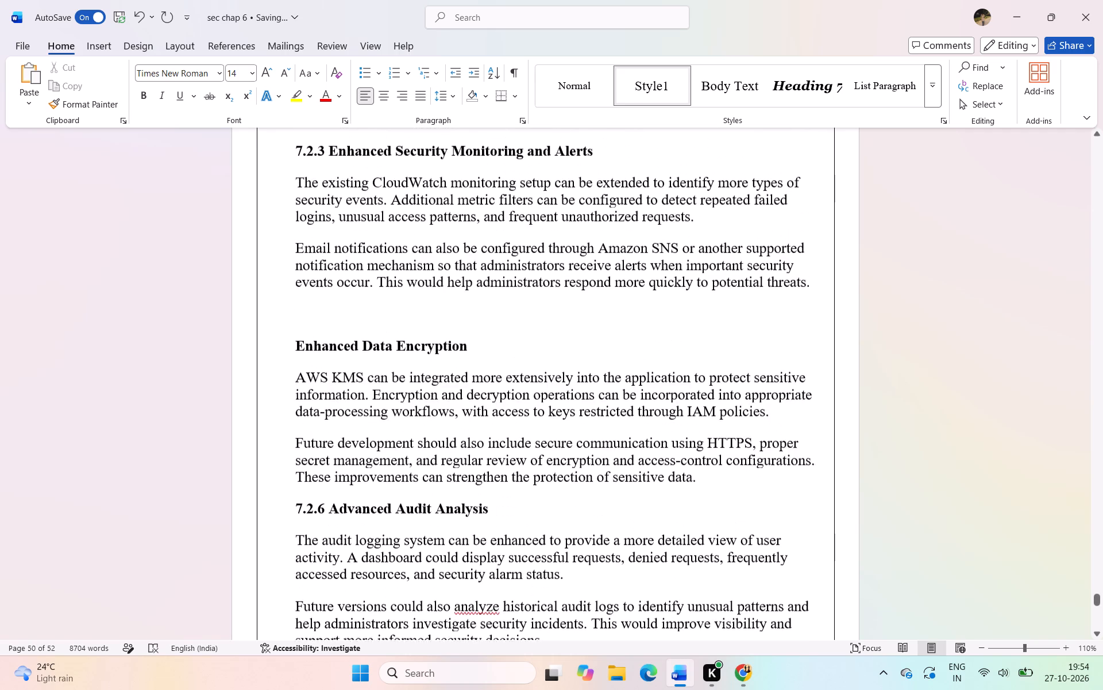
pyautogui.scroll(1, 815, 341)
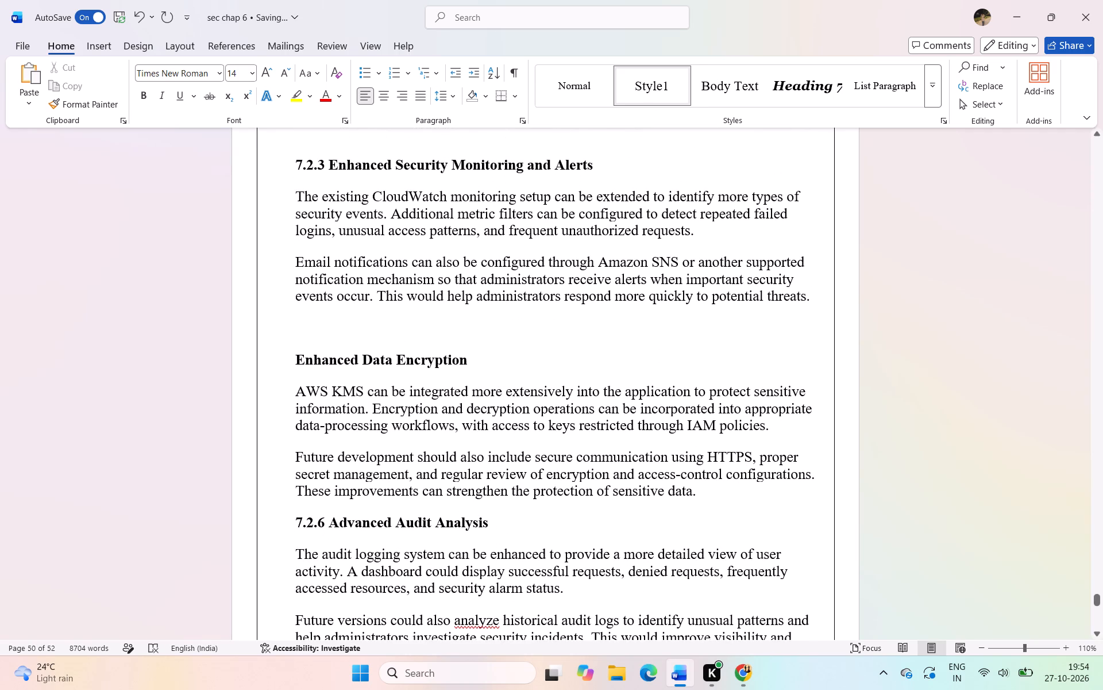
pyautogui.click(457, 333)
pyautogui.press('BackSpace')
pyautogui.press('BackSpace')
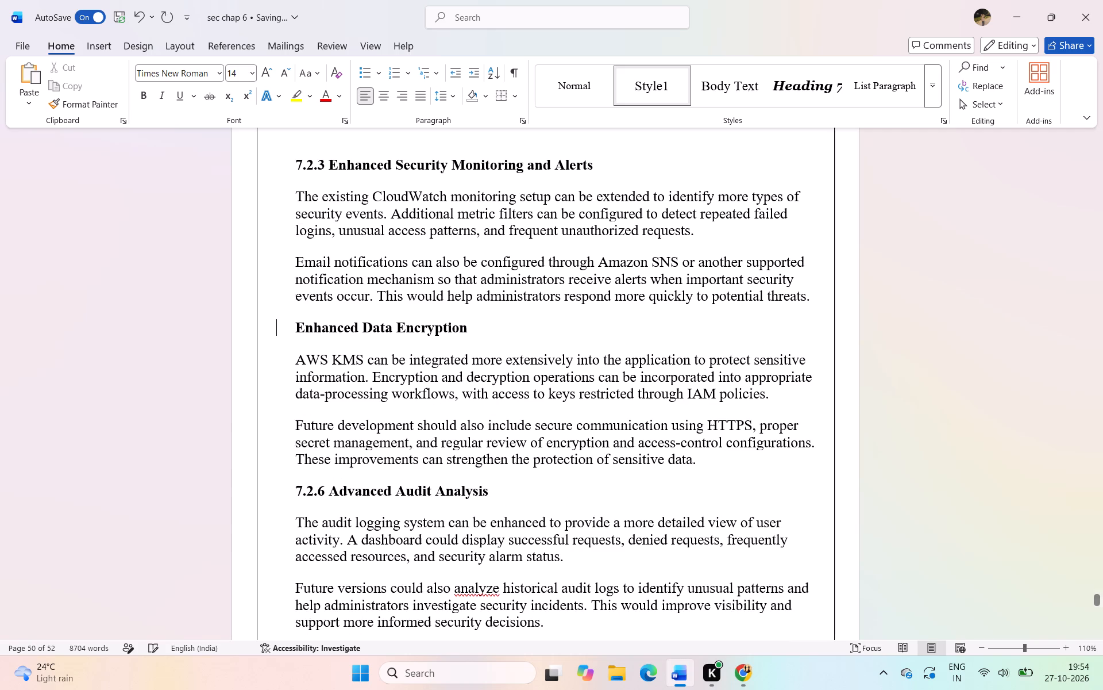
# Number the Enhanced Data Encryption, Advanced Audit Analysis and Continuous Security Assessment headings 7.2.4, 7.2.5 and 7.2.6 respectively.
pyautogui.click(296, 328)
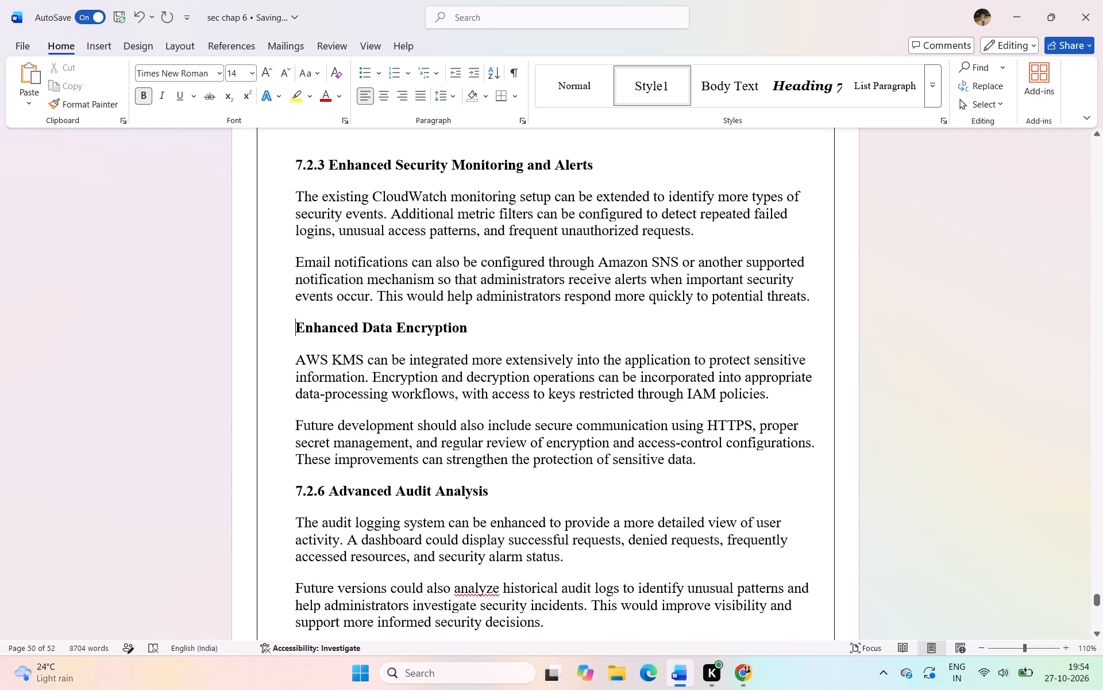
pyautogui.write('7.')
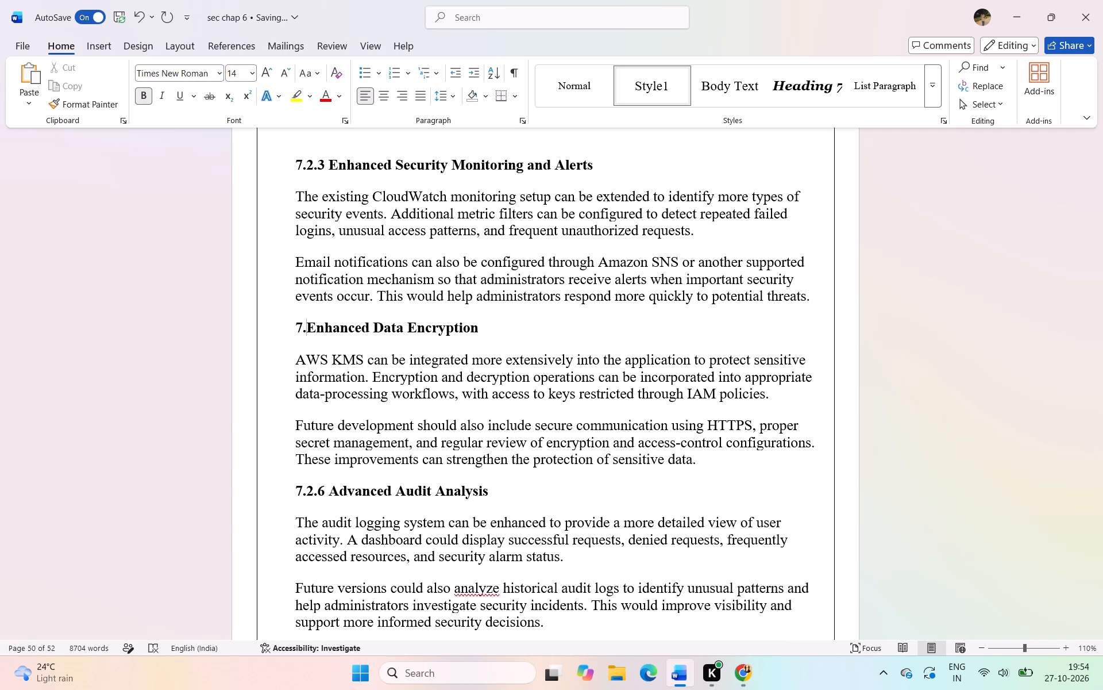
pyautogui.write('2.4')
pyautogui.press('space')
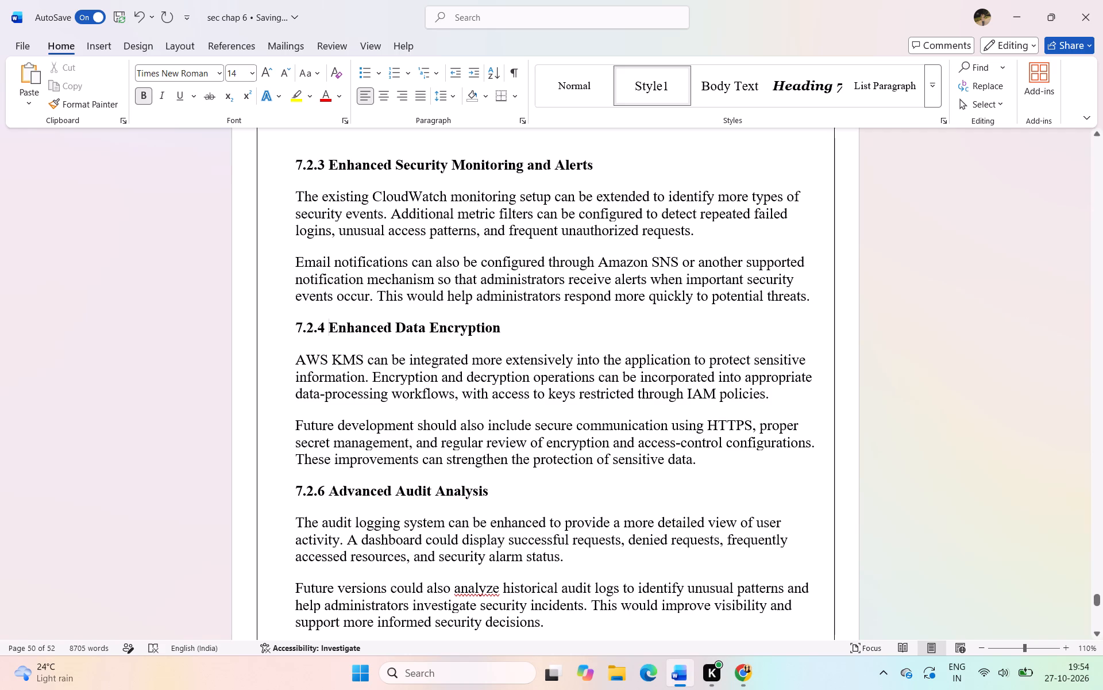
pyautogui.click(324, 489)
pyautogui.press('BackSpace')
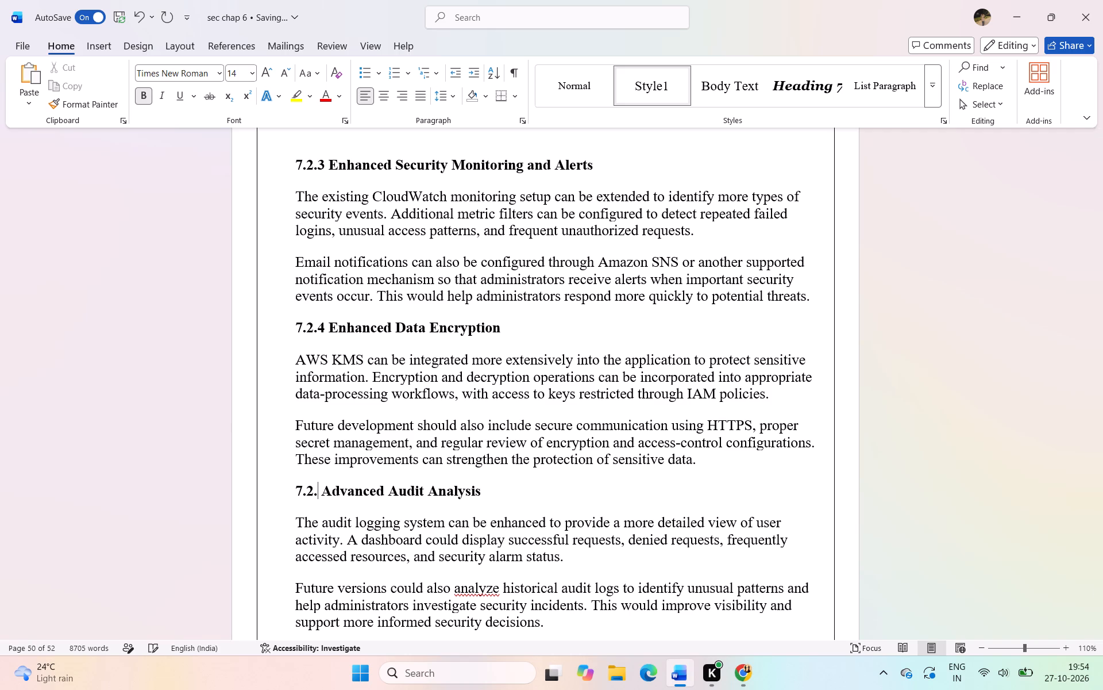
pyautogui.press('5')
pyautogui.scroll(-3, 371, 505)
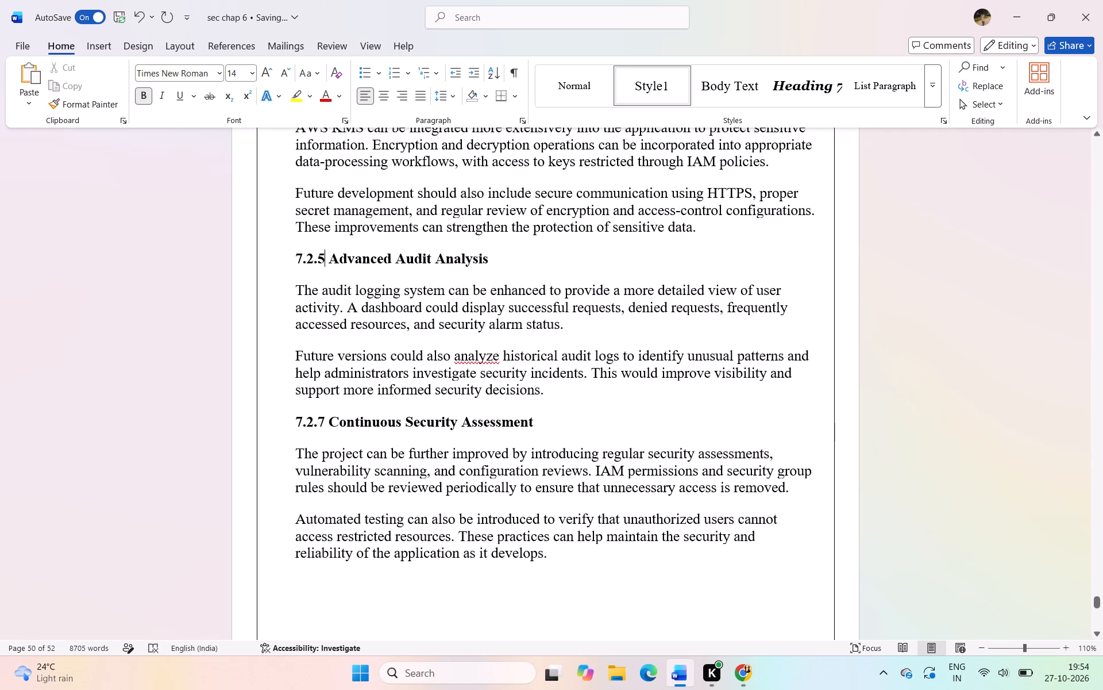
pyautogui.click(325, 422)
pyautogui.press('BackSpace')
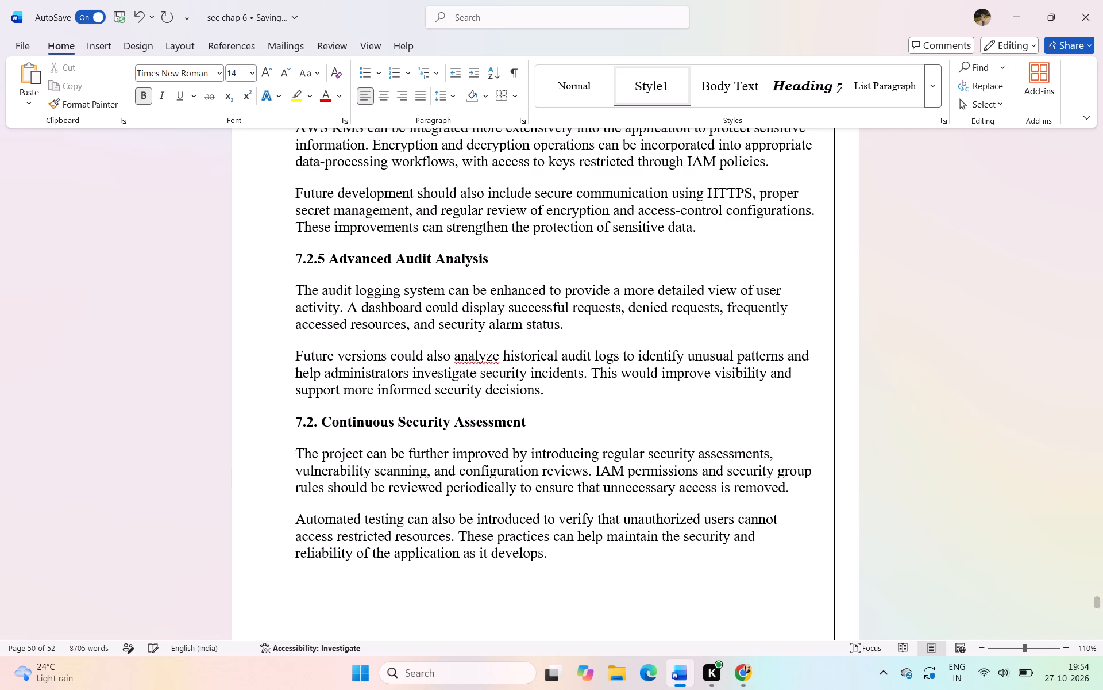
pyautogui.press('6')
# Review the report's updated Chapter 7, from the conclusion and future enhancements through the existing 7.3 References list.
pyautogui.scroll(-2, 325, 422)
pyautogui.scroll(1, 325, 422)
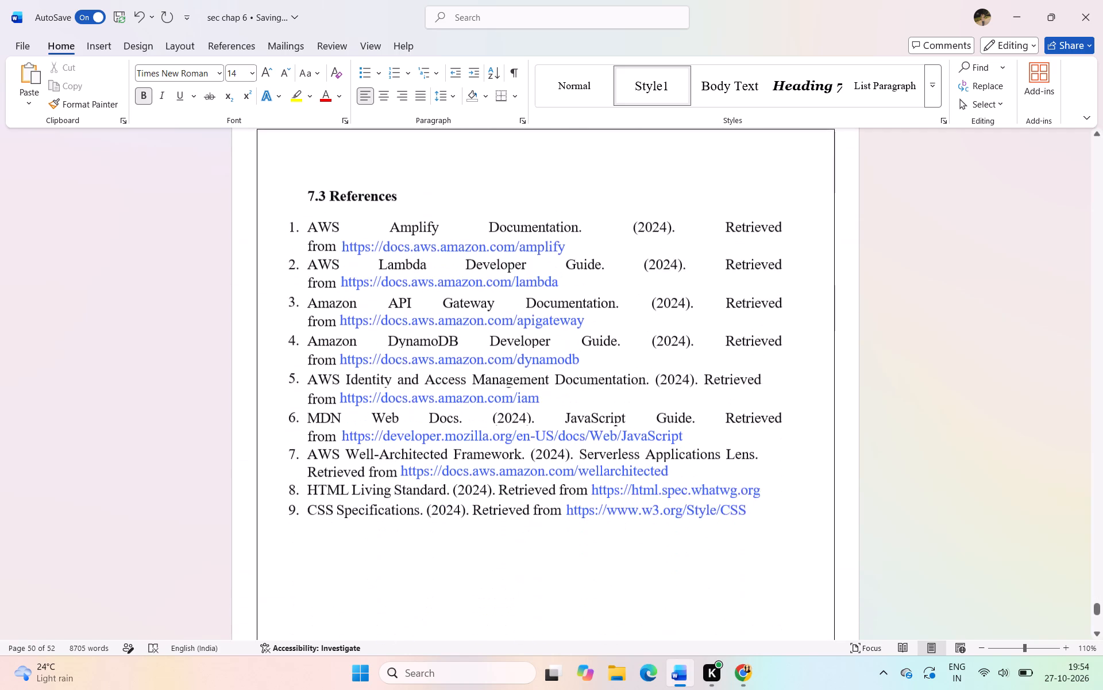
pyautogui.scroll(2, 325, 422)
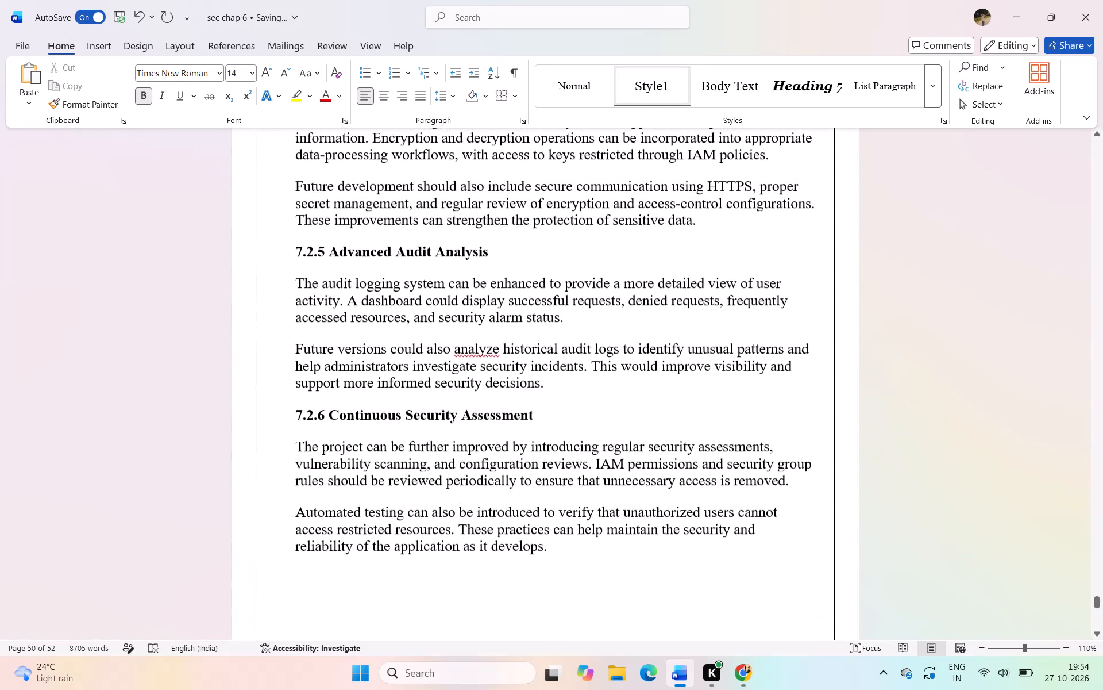
pyautogui.scroll(7, 325, 422)
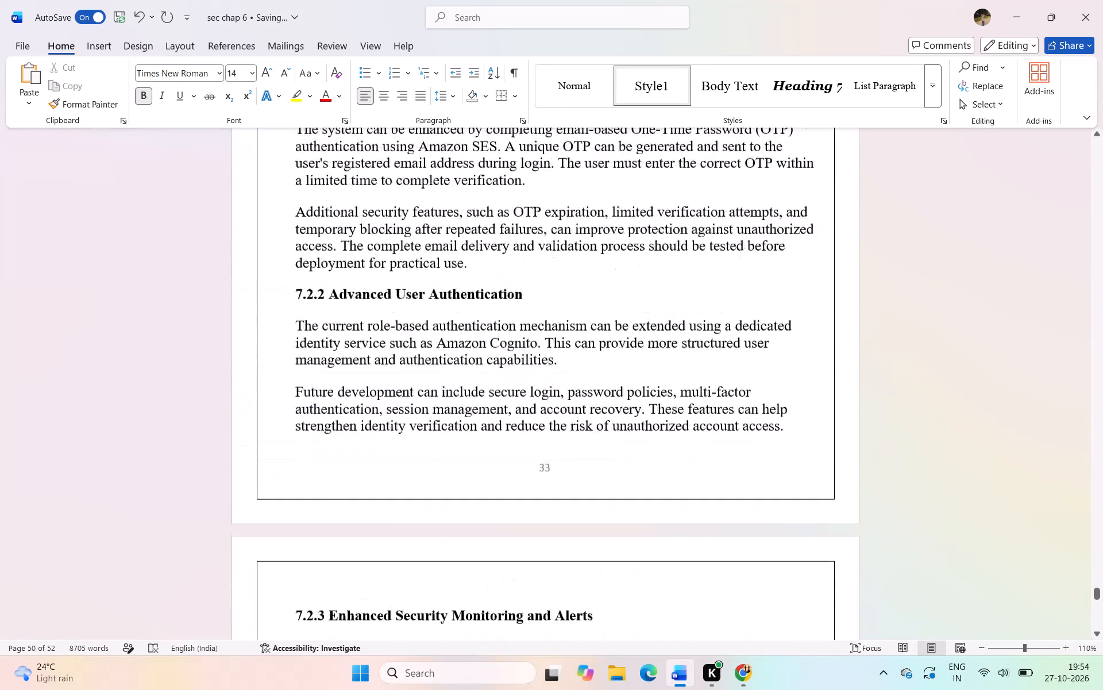
pyautogui.scroll(1, 325, 422)
pyautogui.scroll(-4, 325, 422)
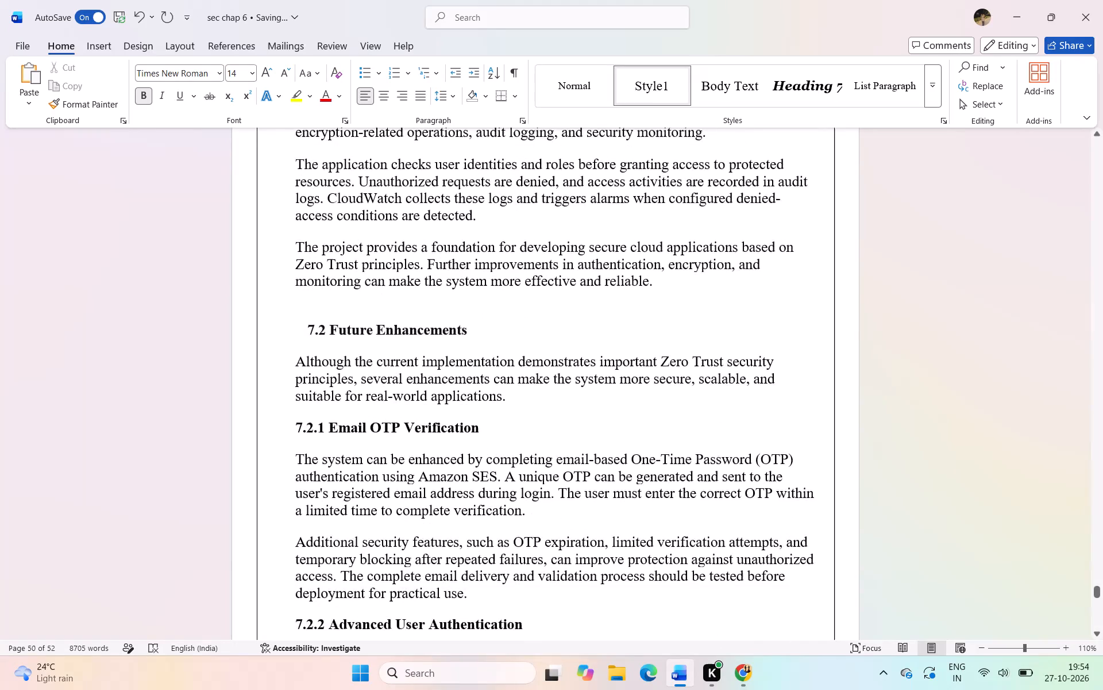
pyautogui.scroll(-4, 325, 422)
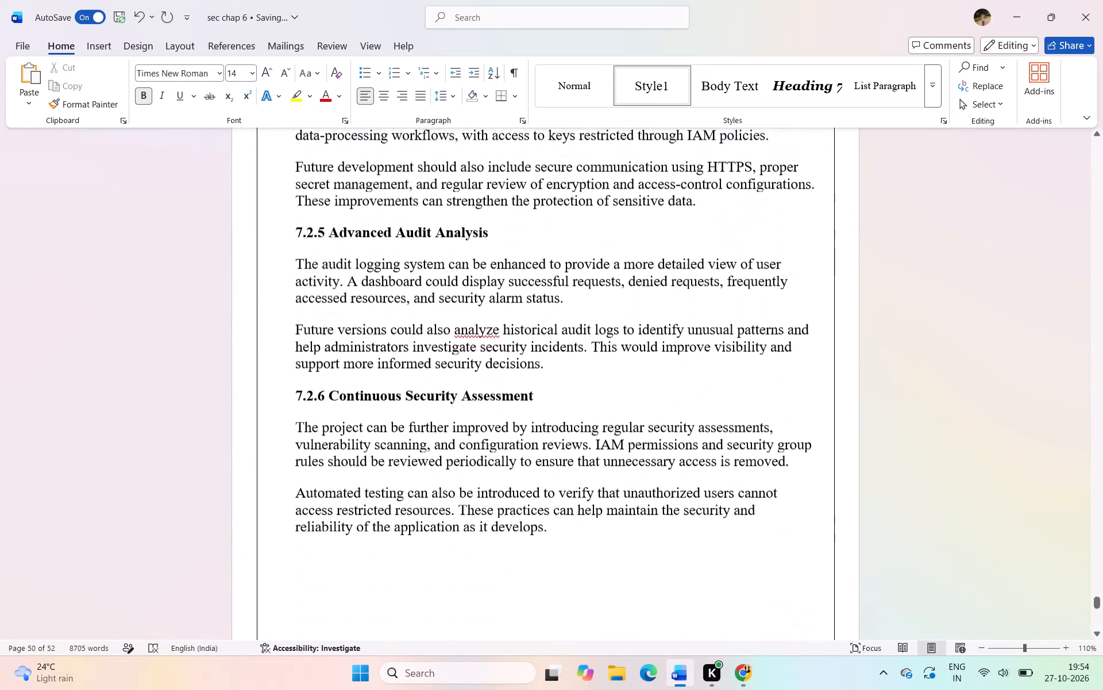
pyautogui.scroll(-3, 325, 422)
pyautogui.scroll(1, 325, 422)
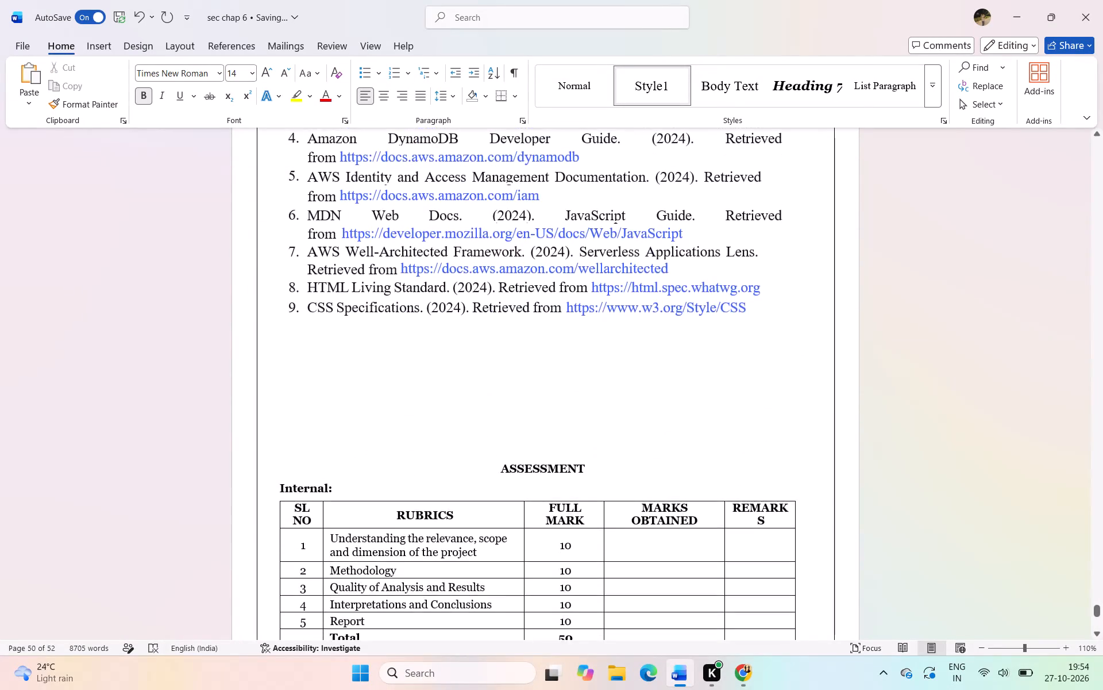
pyautogui.scroll(1, 325, 422)
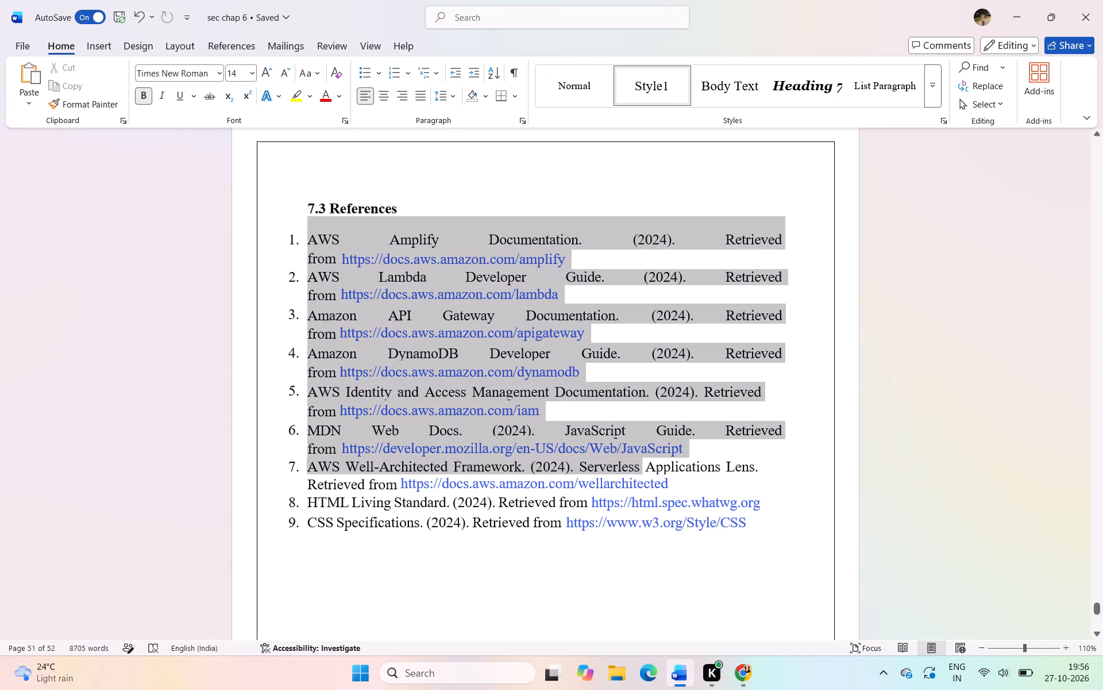
pyautogui.moveTo(596, 474); pyautogui.dragTo(774, 526)
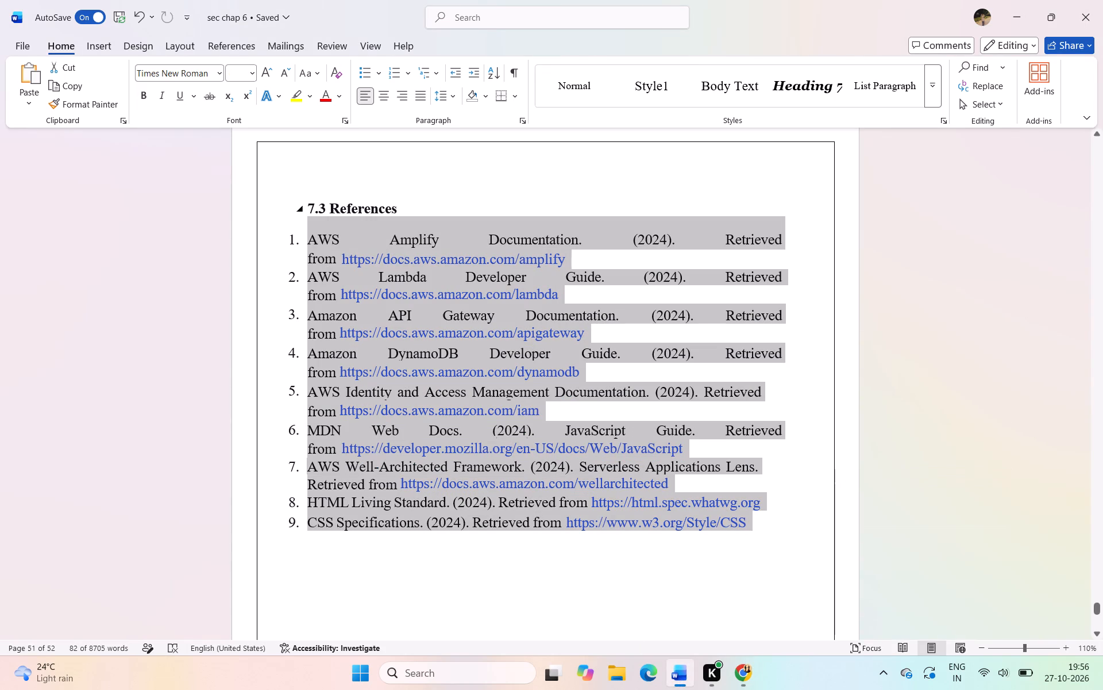
pyautogui.hotkey('ctrl', 'v')
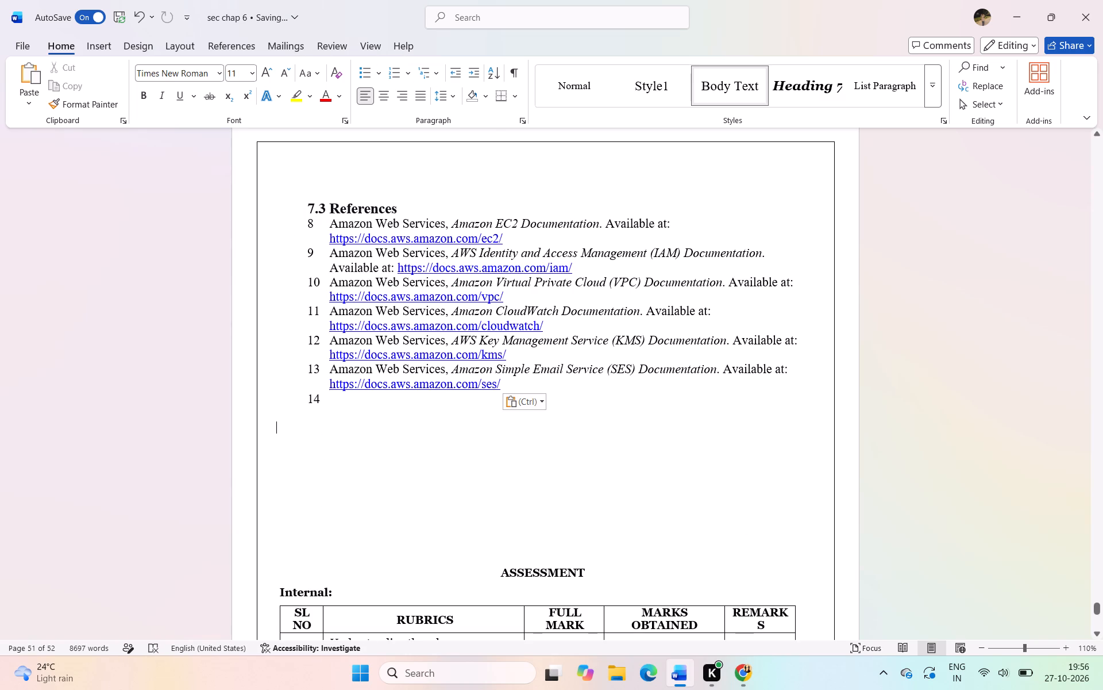
# Apply Style1 to the pasted Amazon Web Services references under 7.3 References.
pyautogui.moveTo(329, 227); pyautogui.dragTo(530, 380)
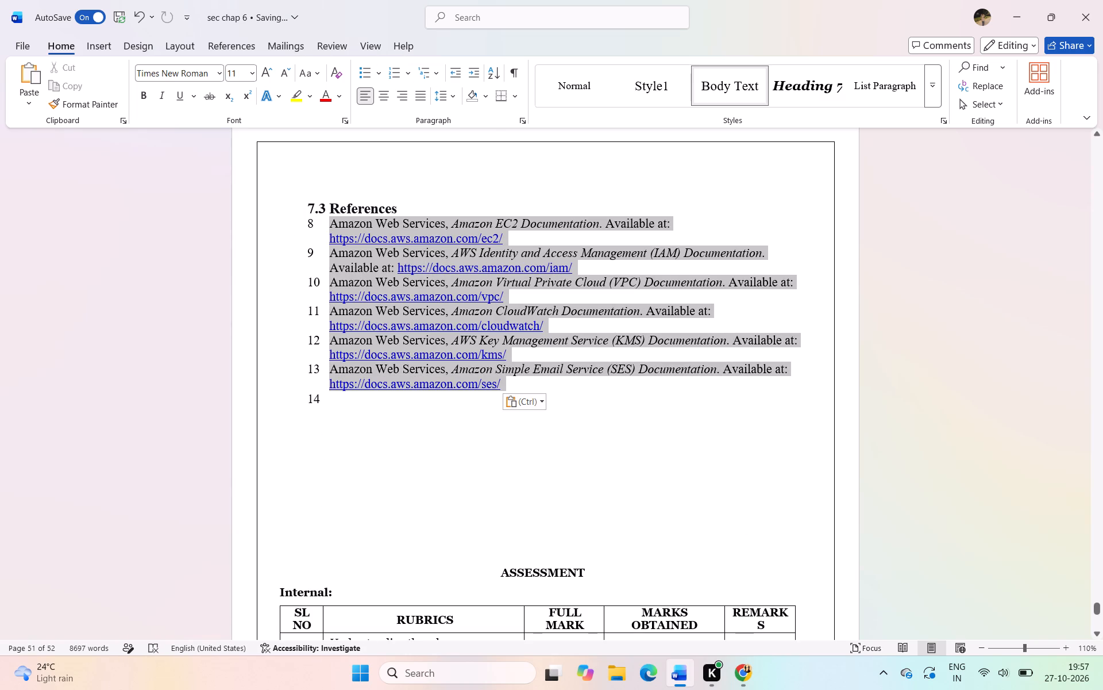
pyautogui.moveTo(530, 380); pyautogui.dragTo(553, 379)
pyautogui.click(654, 99)
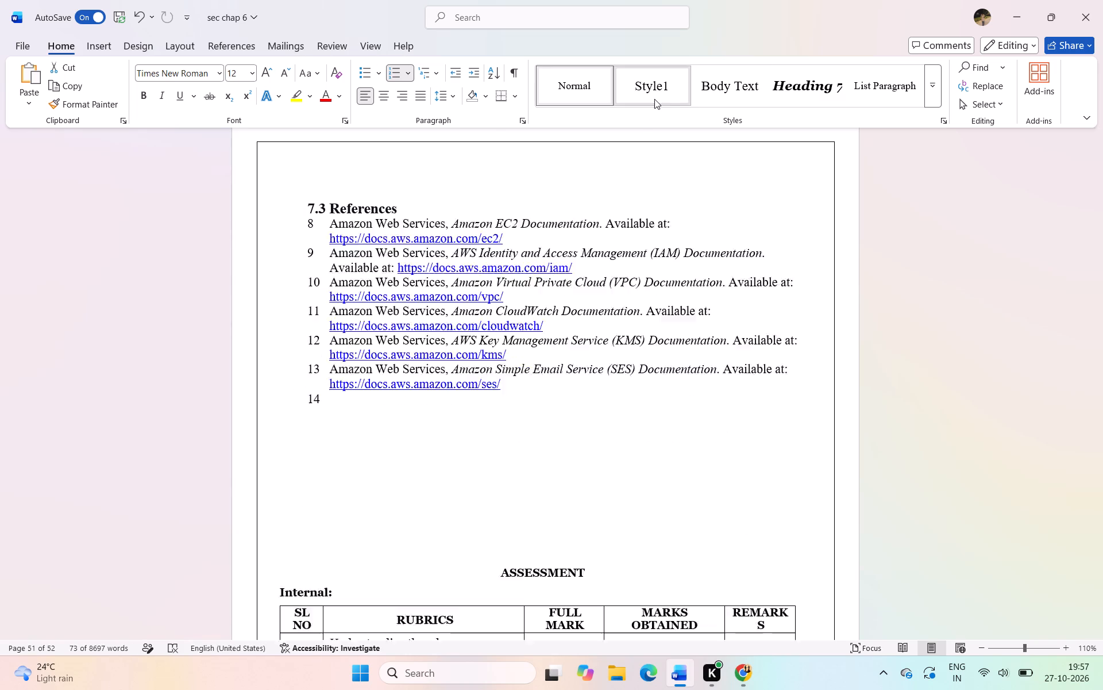
pyautogui.click(601, 206)
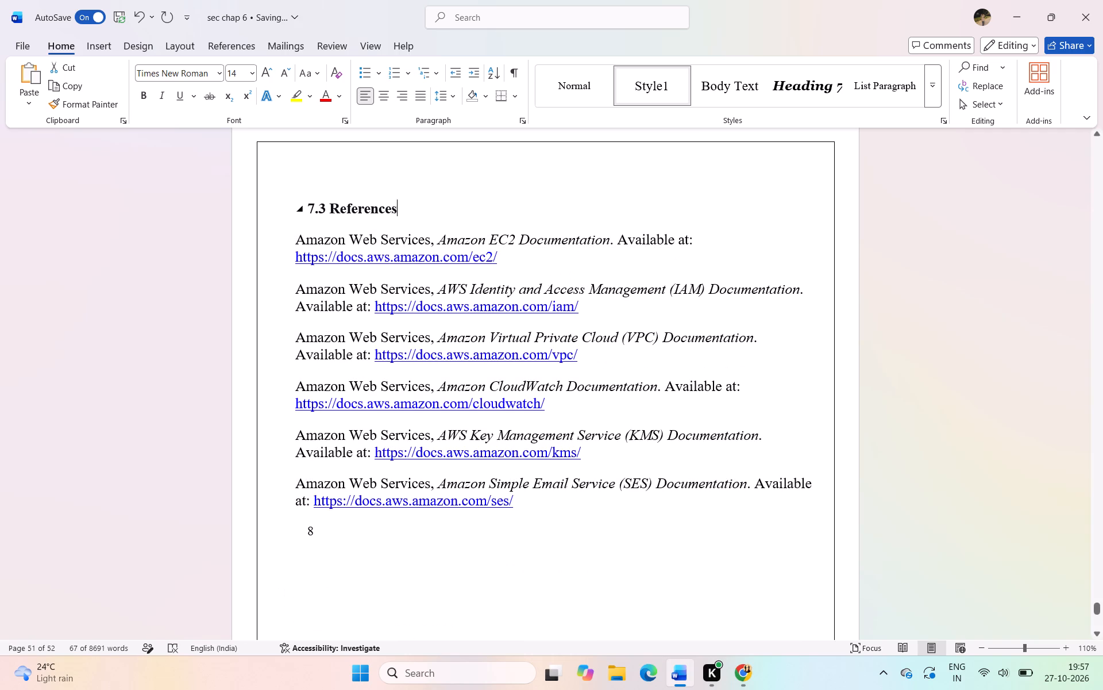
# Remove the empty numbered item left below the Amazon SES reference.
pyautogui.scroll(-2, 601, 206)
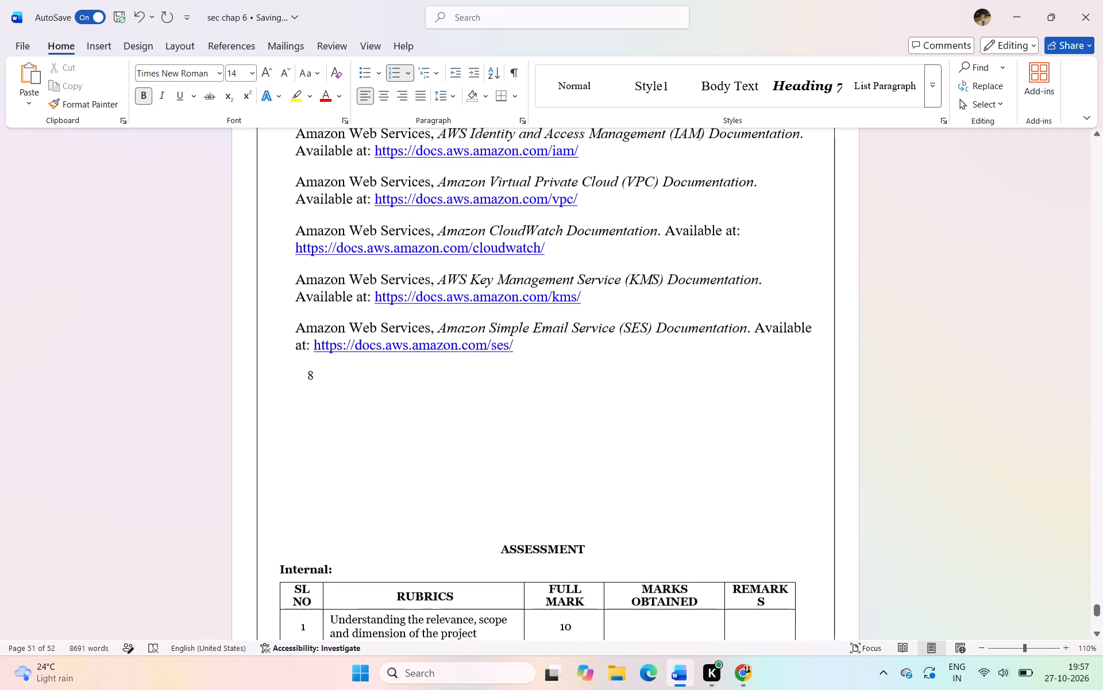
pyautogui.click(404, 374)
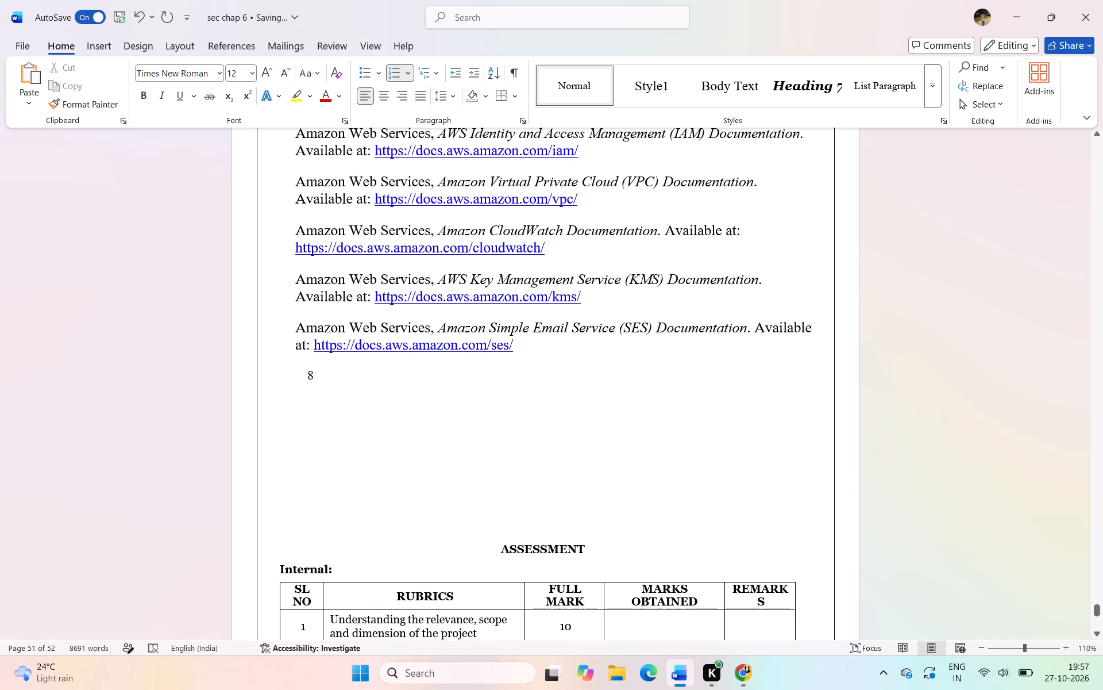
pyautogui.press('BackSpace')
pyautogui.press('BackSpace')
pyautogui.press('BackSpace')
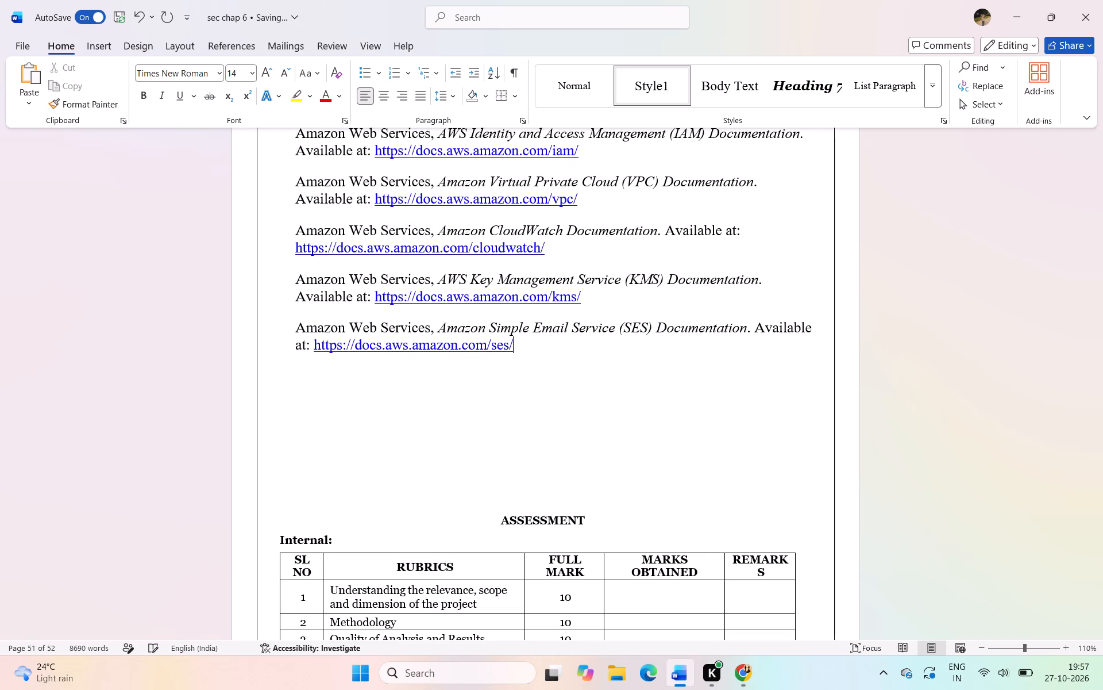
# Number all the references under 7.3 References with the 1., 2., 3. number format.
pyautogui.scroll(1, 404, 374)
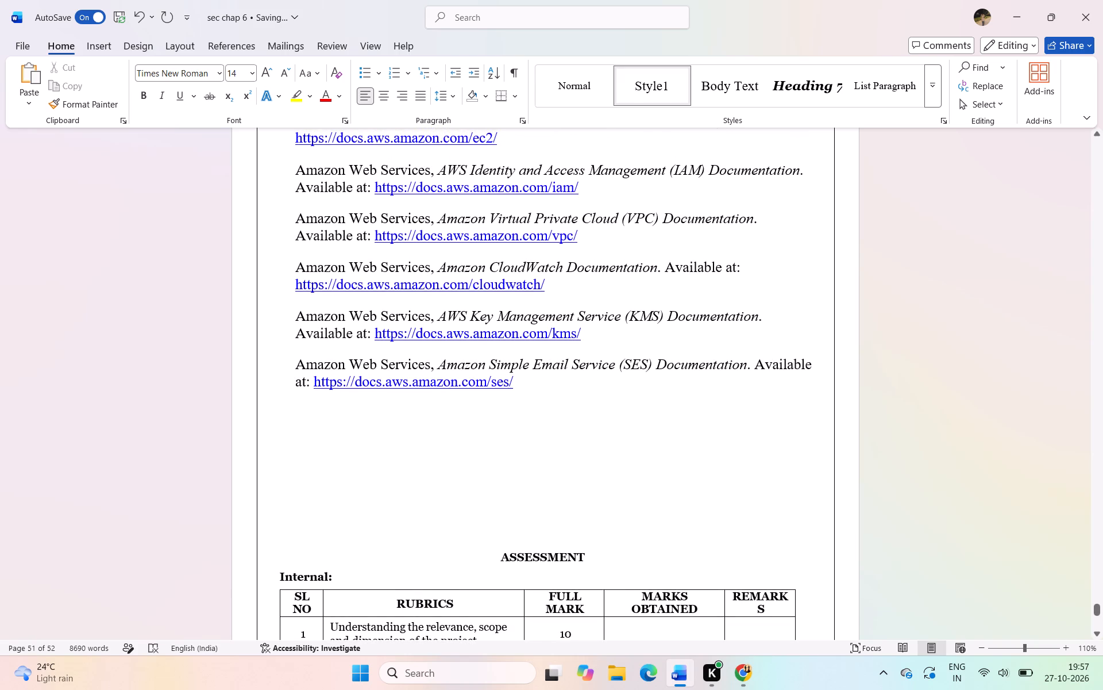
pyautogui.scroll(3, 404, 374)
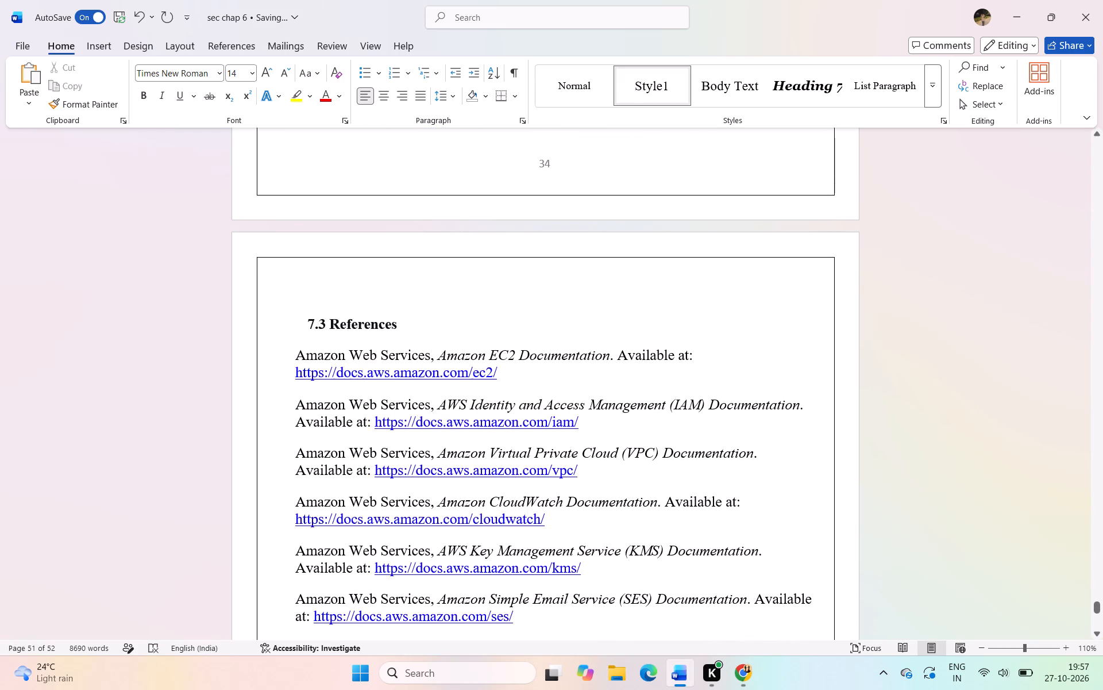
pyautogui.moveTo(298, 354); pyautogui.dragTo(375, 484)
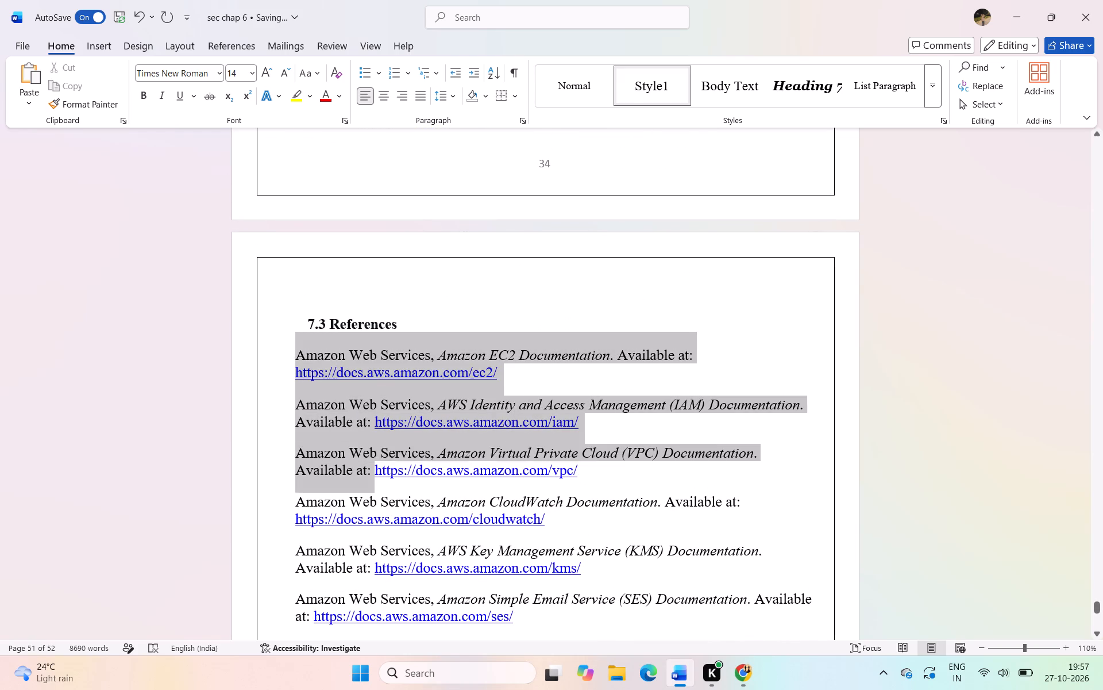
pyautogui.moveTo(375, 484); pyautogui.dragTo(429, 567)
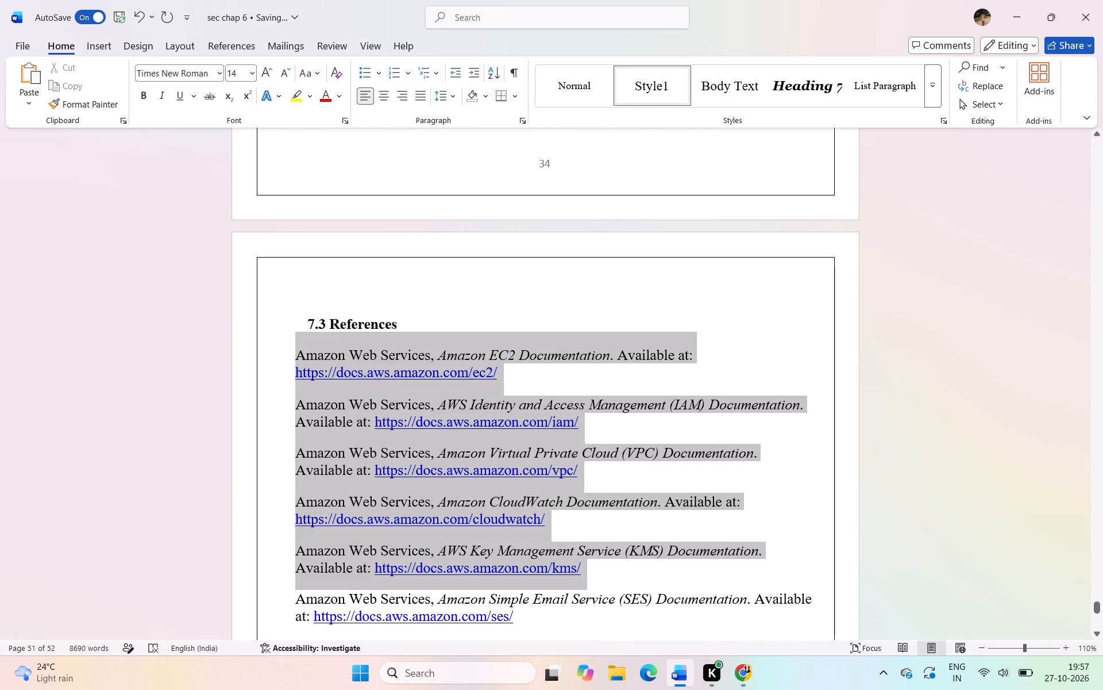
pyautogui.moveTo(429, 567); pyautogui.dragTo(464, 262)
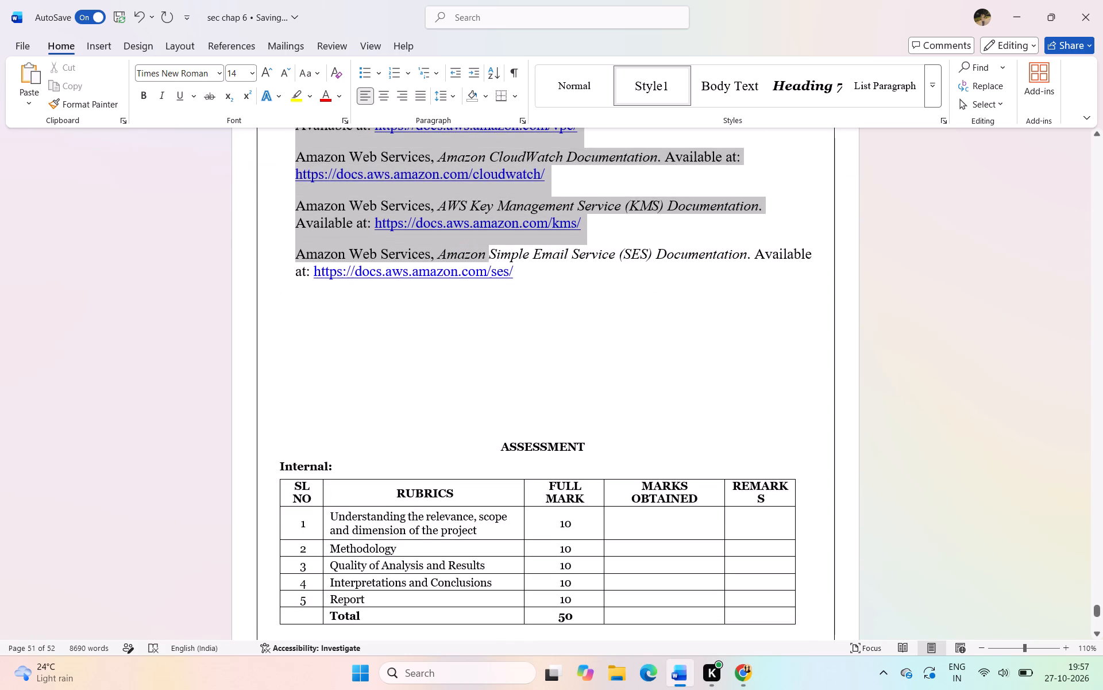
pyautogui.moveTo(464, 262); pyautogui.dragTo(497, 296)
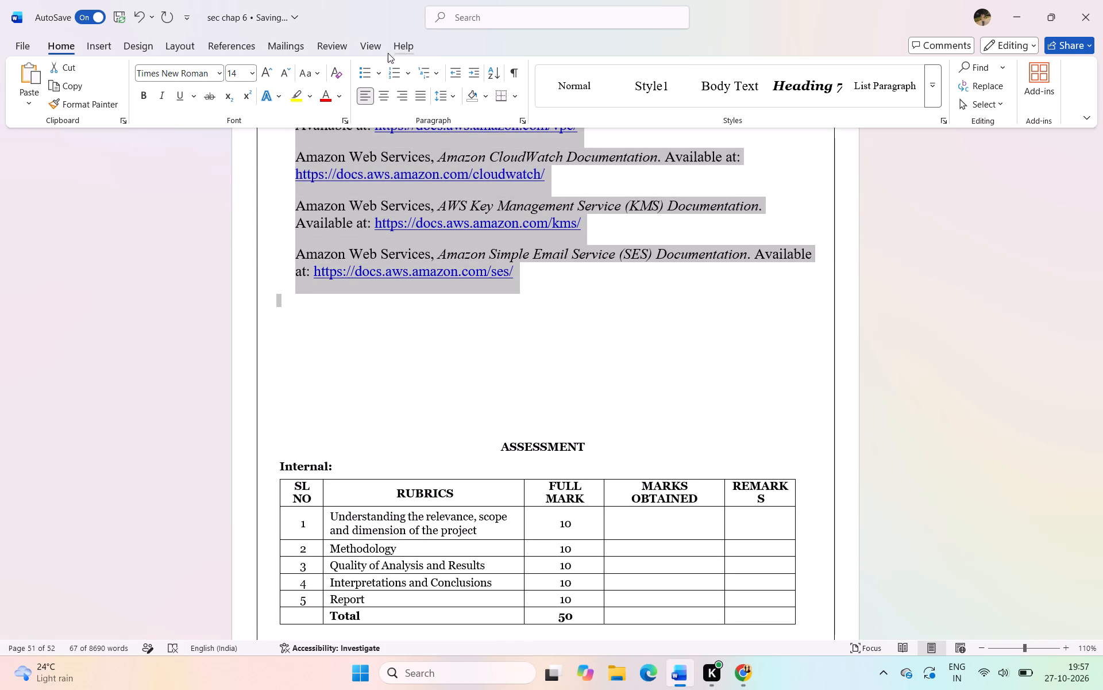
pyautogui.click(410, 73)
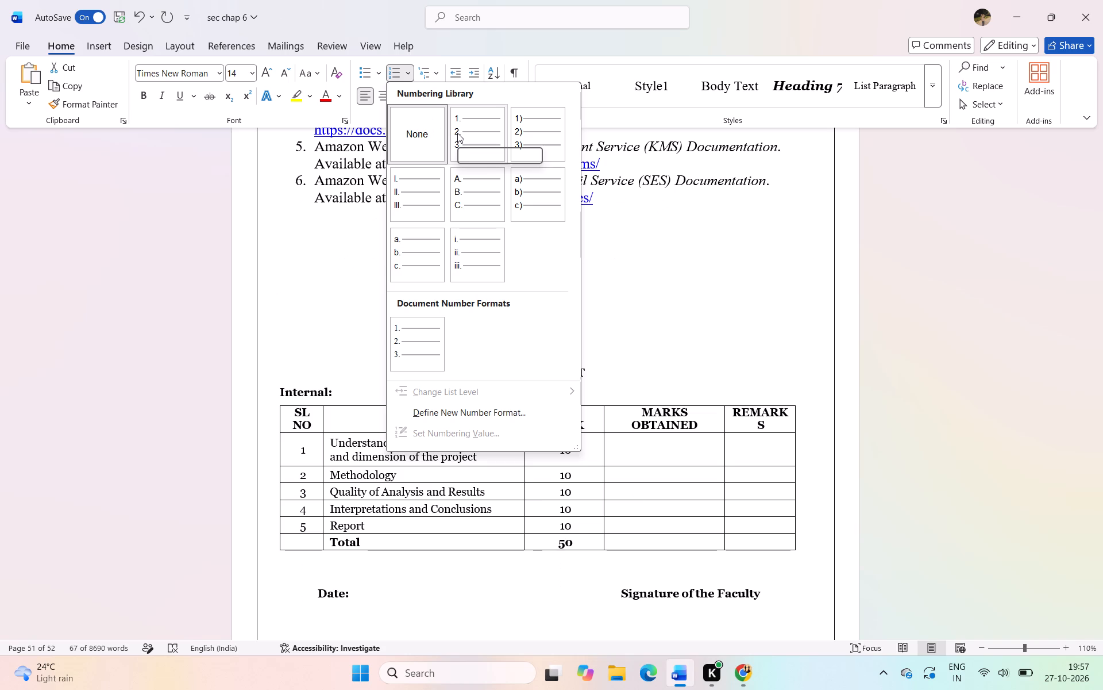
pyautogui.click(457, 133)
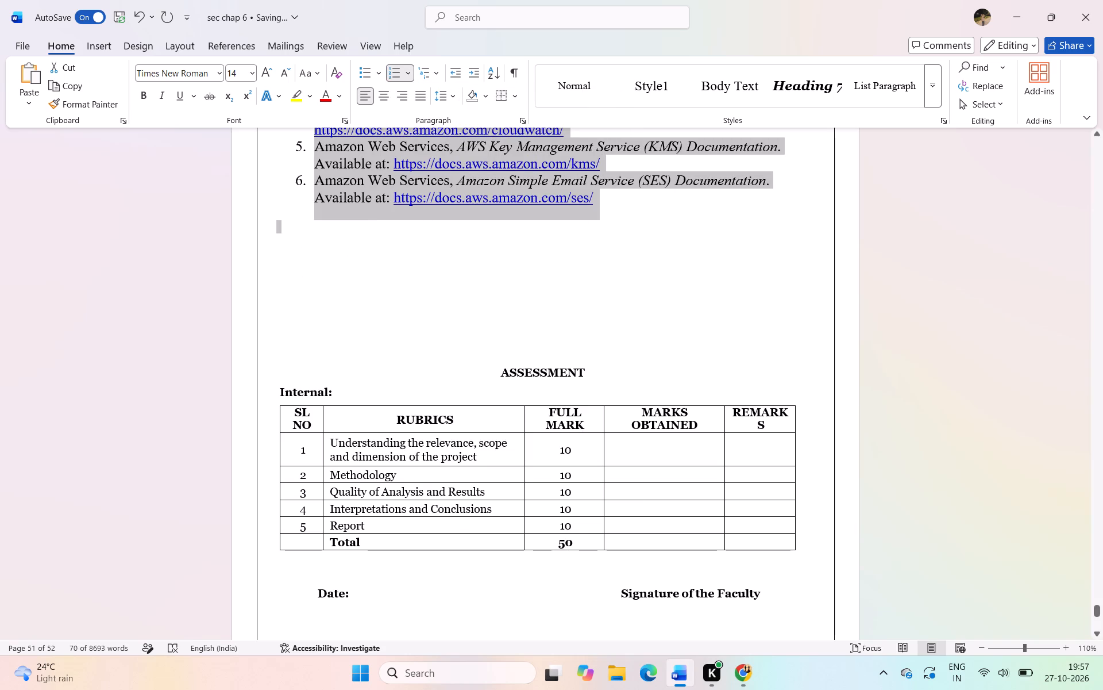
# Delete one blank line between the reference list and the ASSESSMENT heading.
pyautogui.click(427, 308)
pyautogui.press('BackSpace')
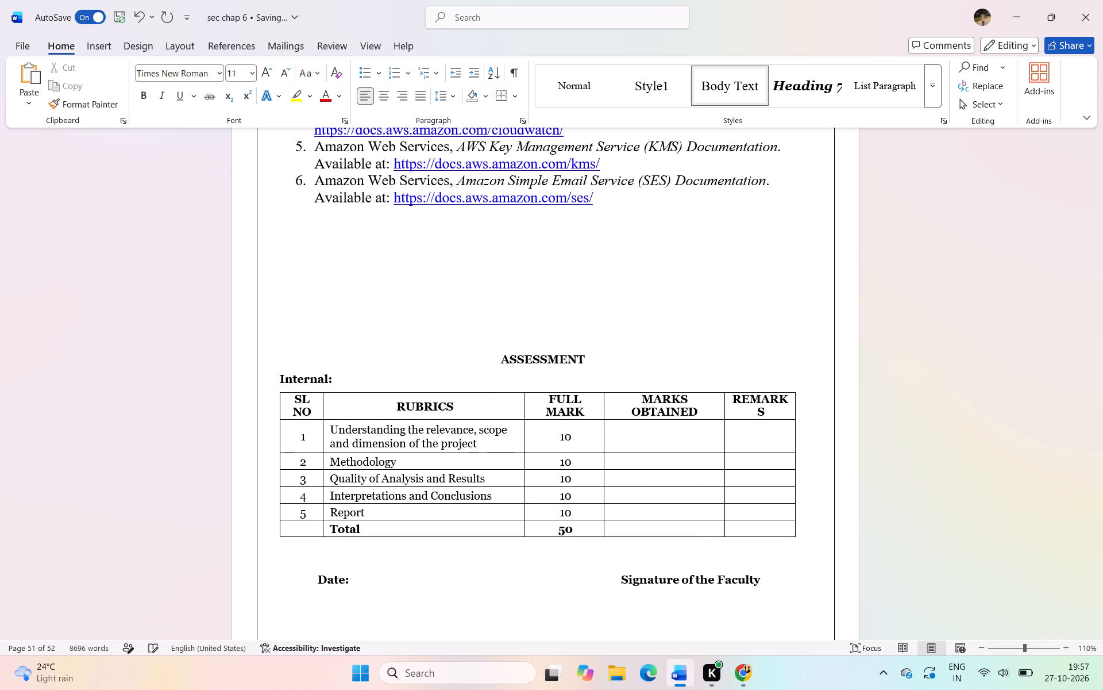
# Add two blank lines between the reference list and the ASSESSMENT heading.
pyautogui.hscroll(1, 423, 266)
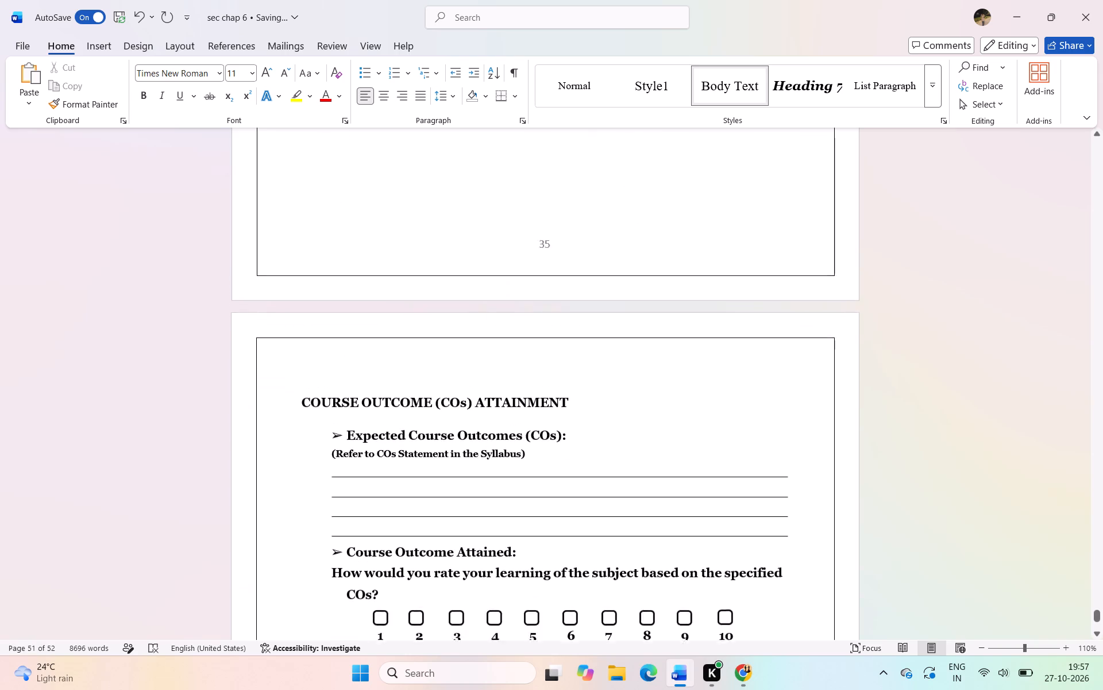
pyautogui.hscroll(1, 423, 266)
pyautogui.press('Return')
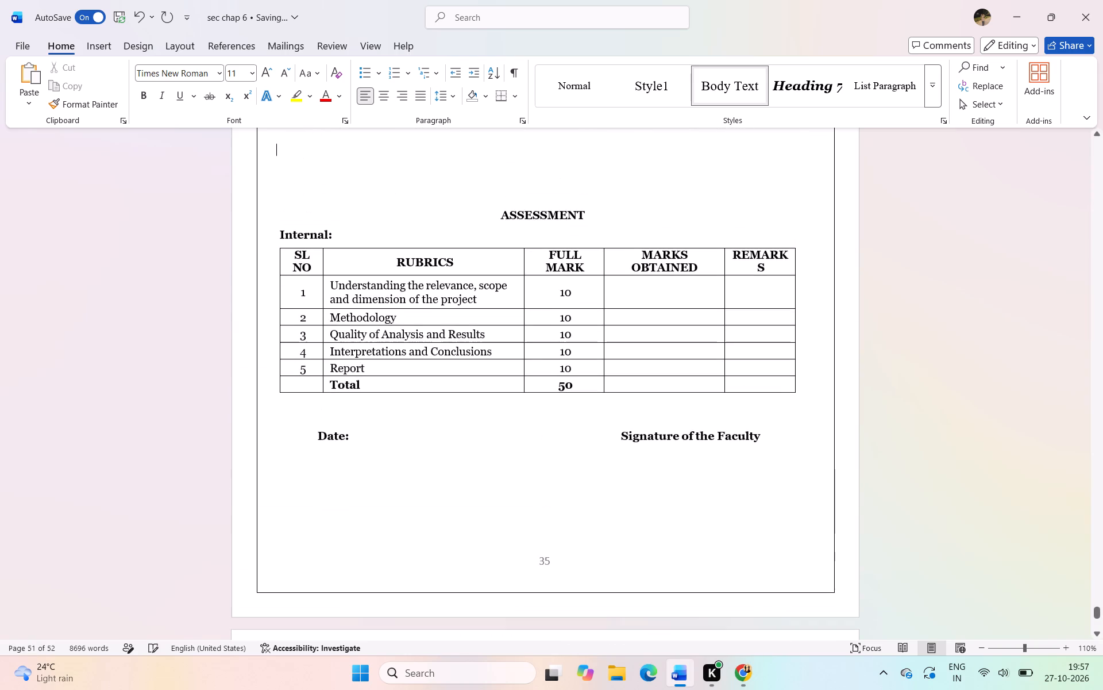
pyautogui.press('Return')
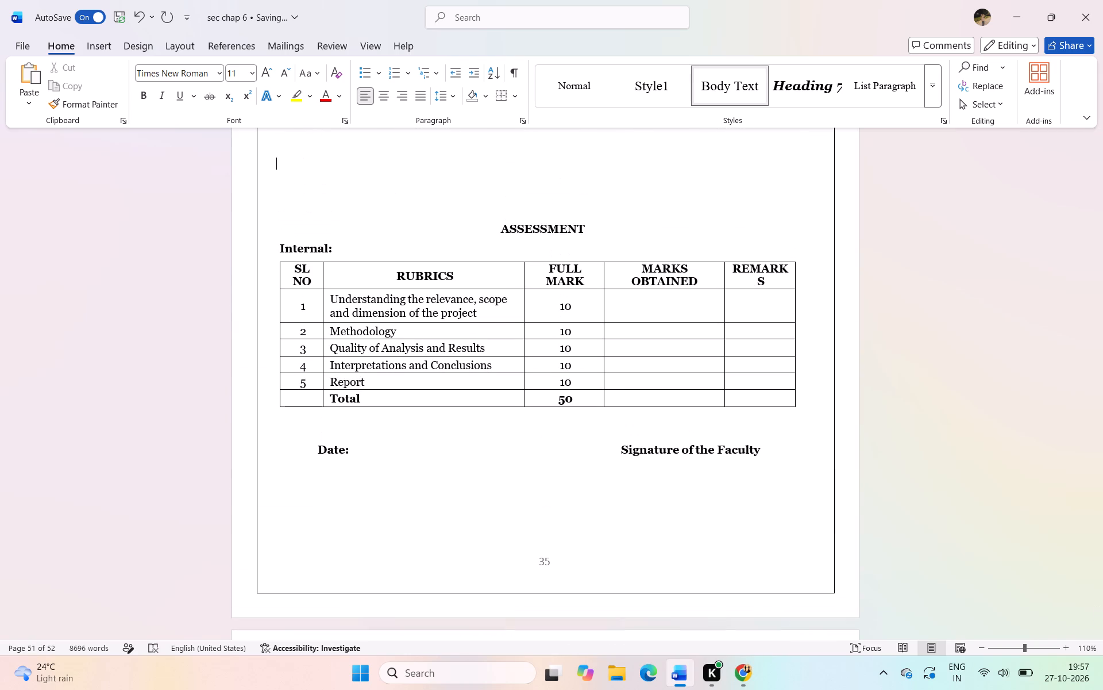
pyautogui.press('Return')
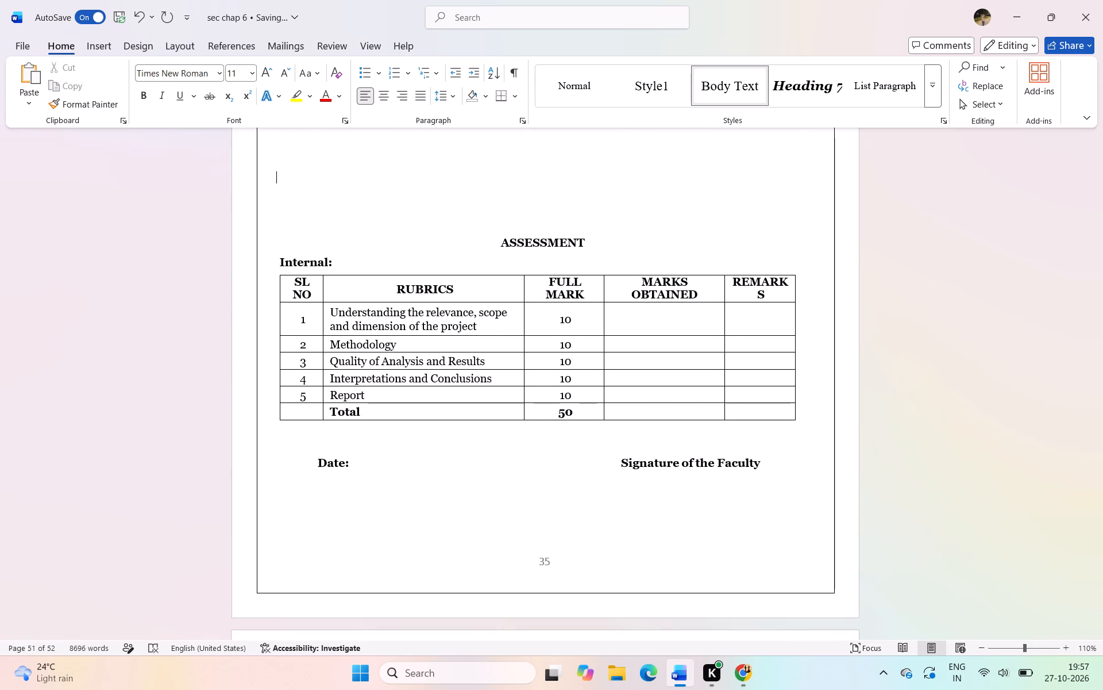
pyautogui.press('BackSpace')
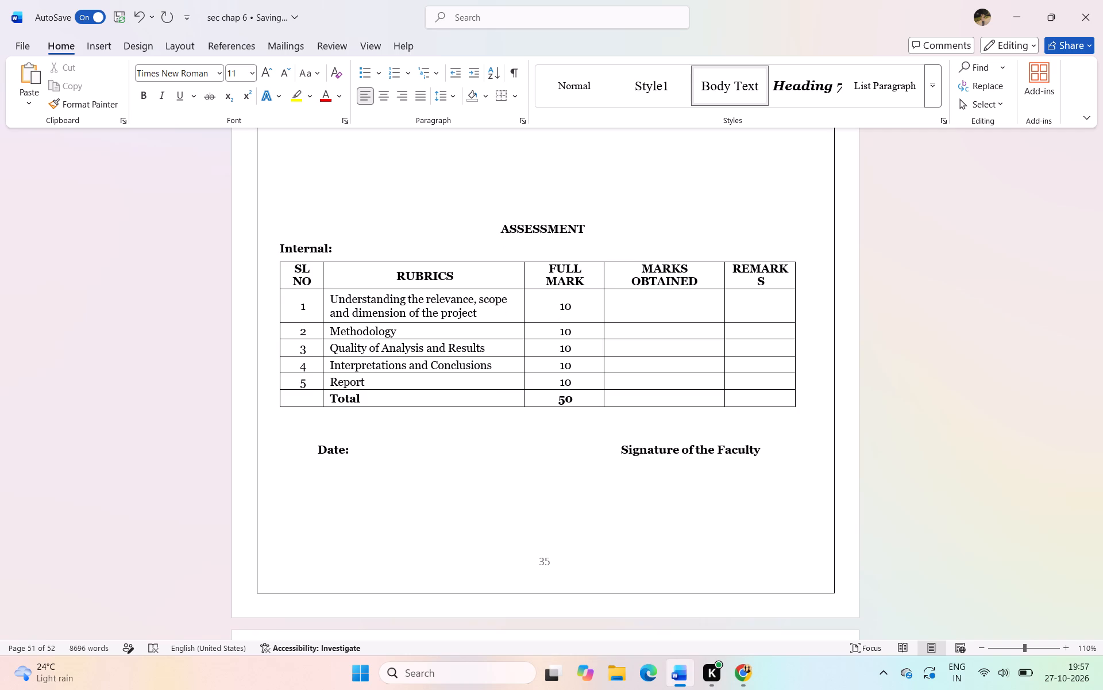
# Check the layout of the closing pages, covering the COURSE OUTCOME (COs) ATTAINMENT form, the ASSESSMENT table and 7.3 References.
pyautogui.hscroll(1, 423, 266)
pyautogui.scroll(-1, 423, 266)
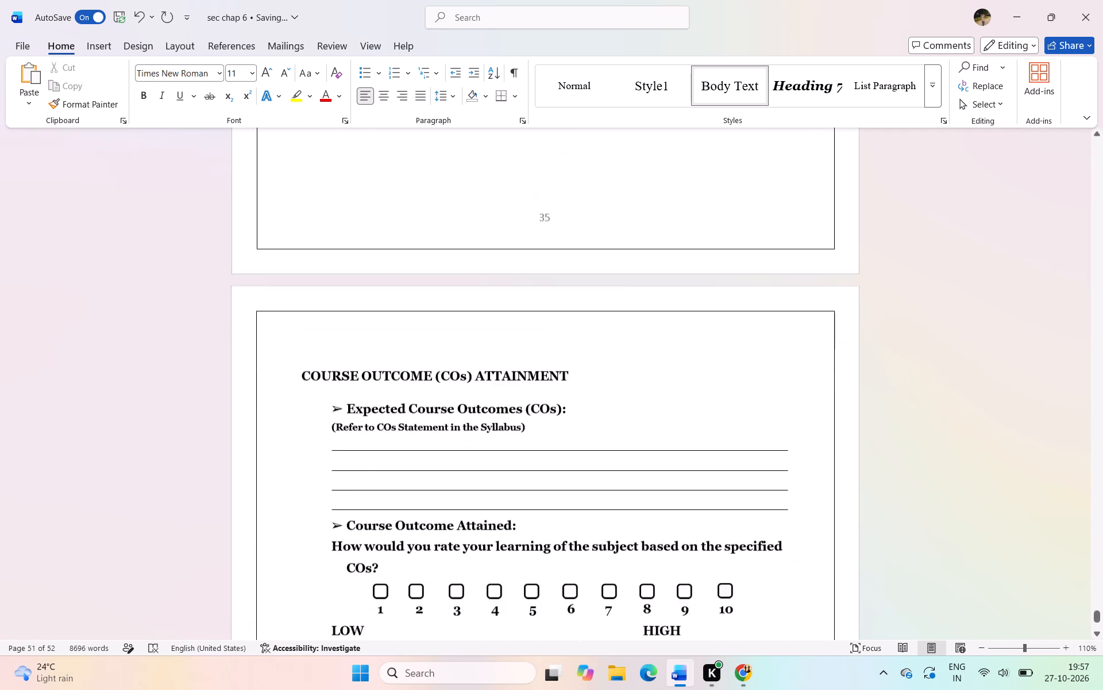
pyautogui.scroll(-4, 423, 266)
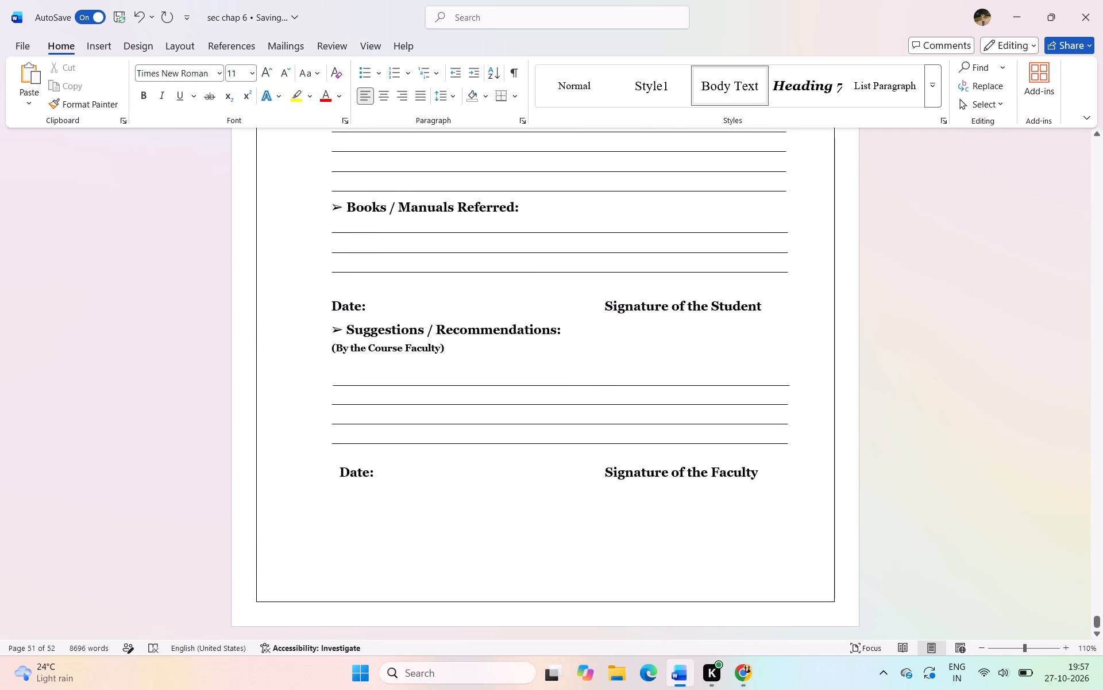
pyautogui.scroll(-1, 423, 266)
pyautogui.scroll(8, 423, 266)
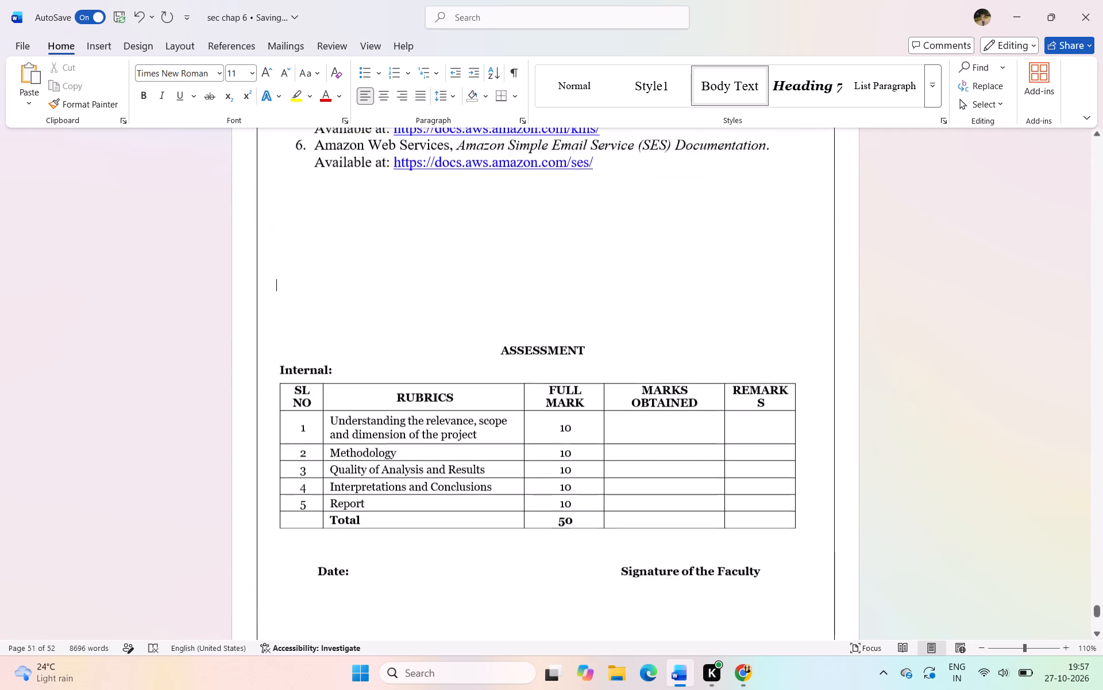
pyautogui.scroll(3, 423, 266)
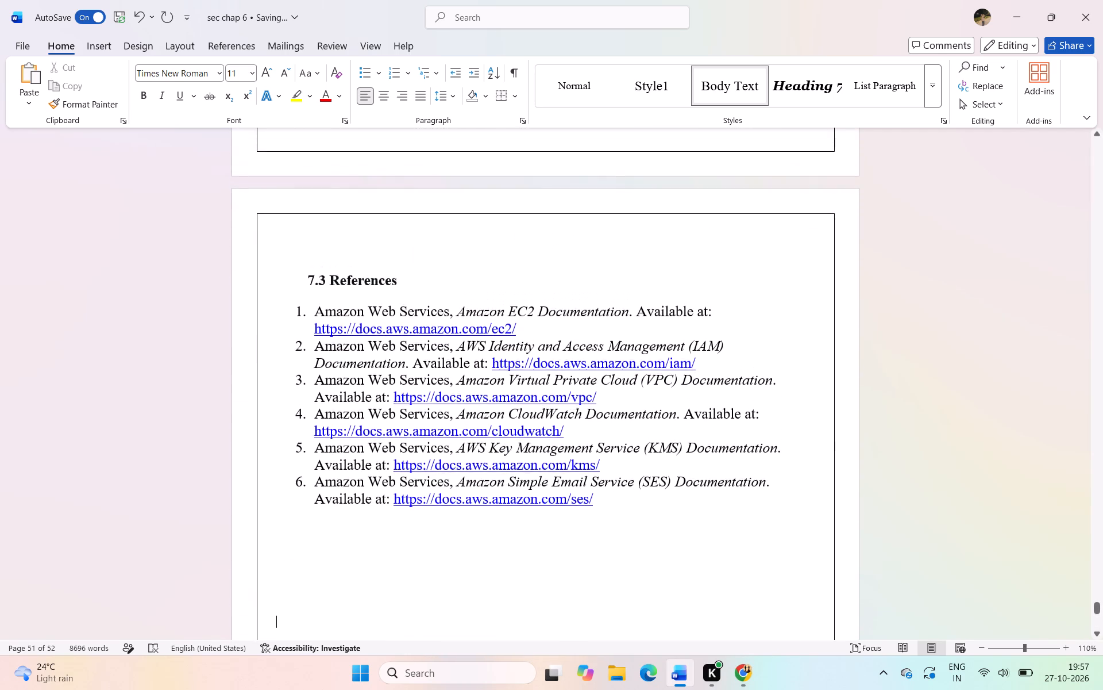
pyautogui.scroll(1, 430, 308)
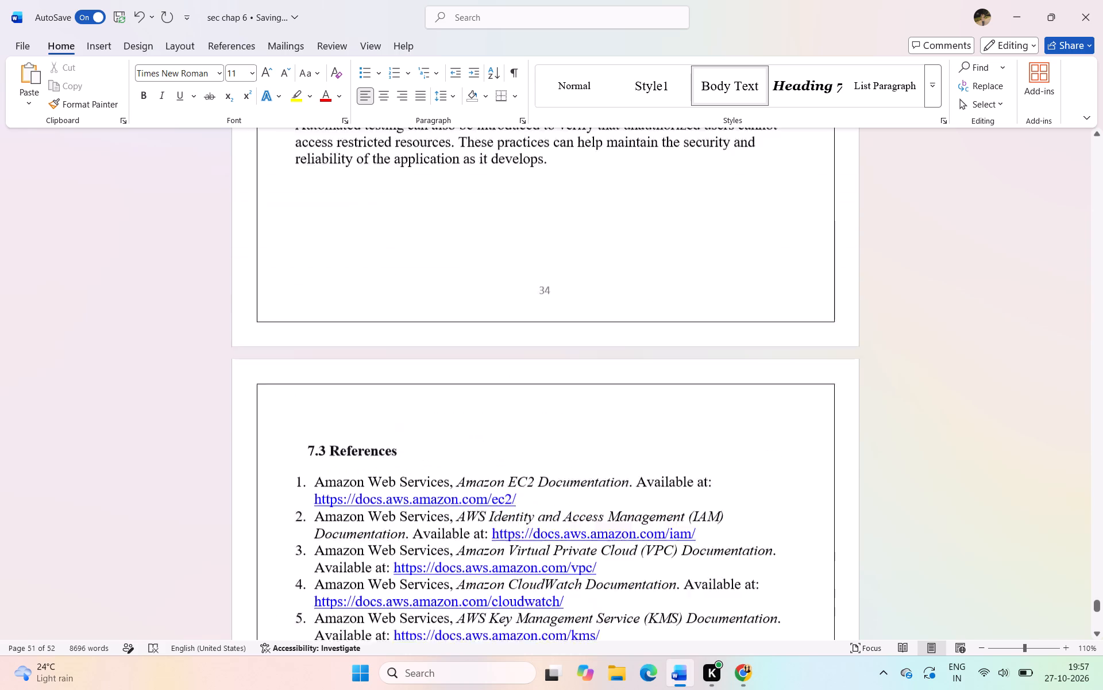
# Review the text, headings and page layout of Chapter 7 and Chapter 6, working backwards through the report.
pyautogui.scroll(7, 430, 308)
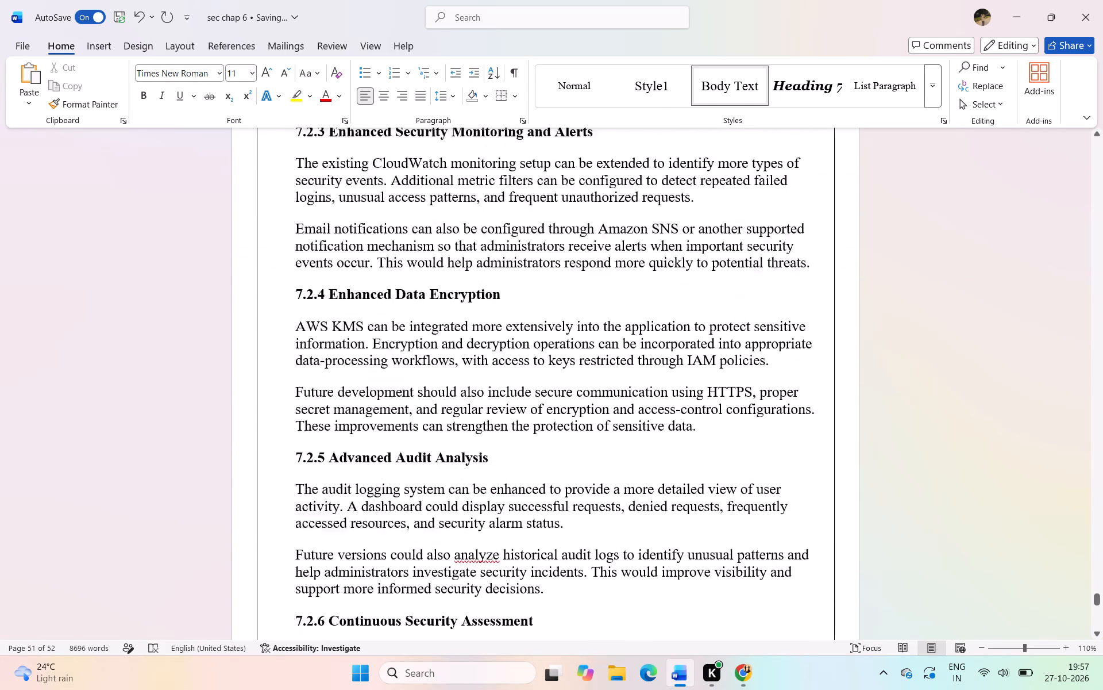
pyautogui.scroll(8, 430, 308)
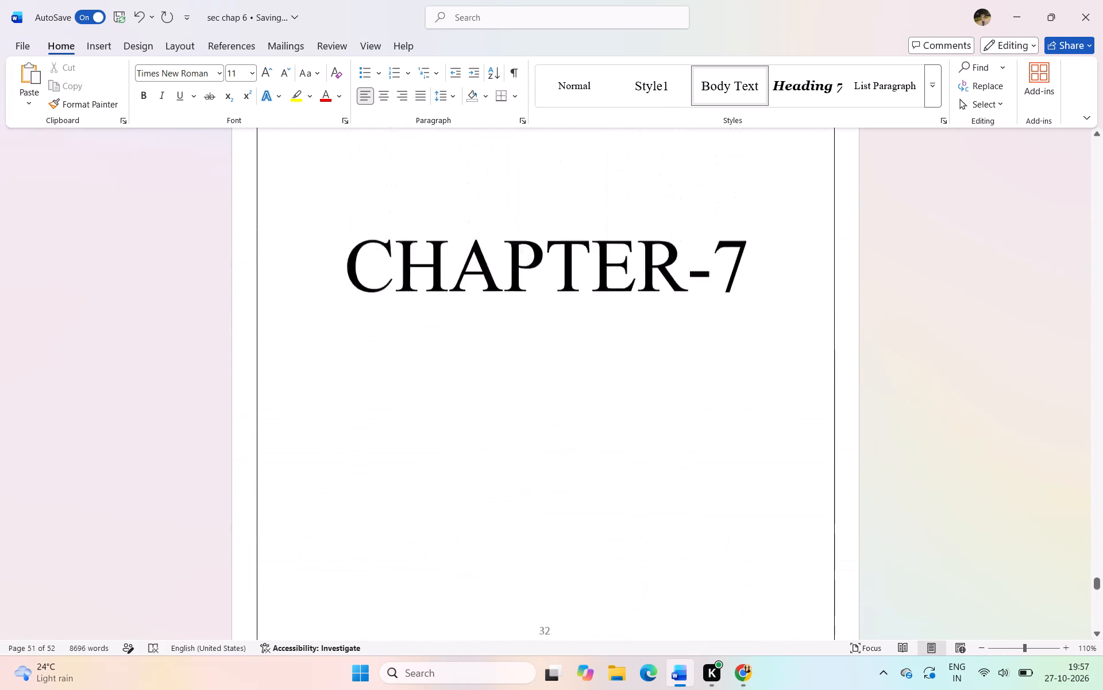
pyautogui.scroll(8, 430, 308)
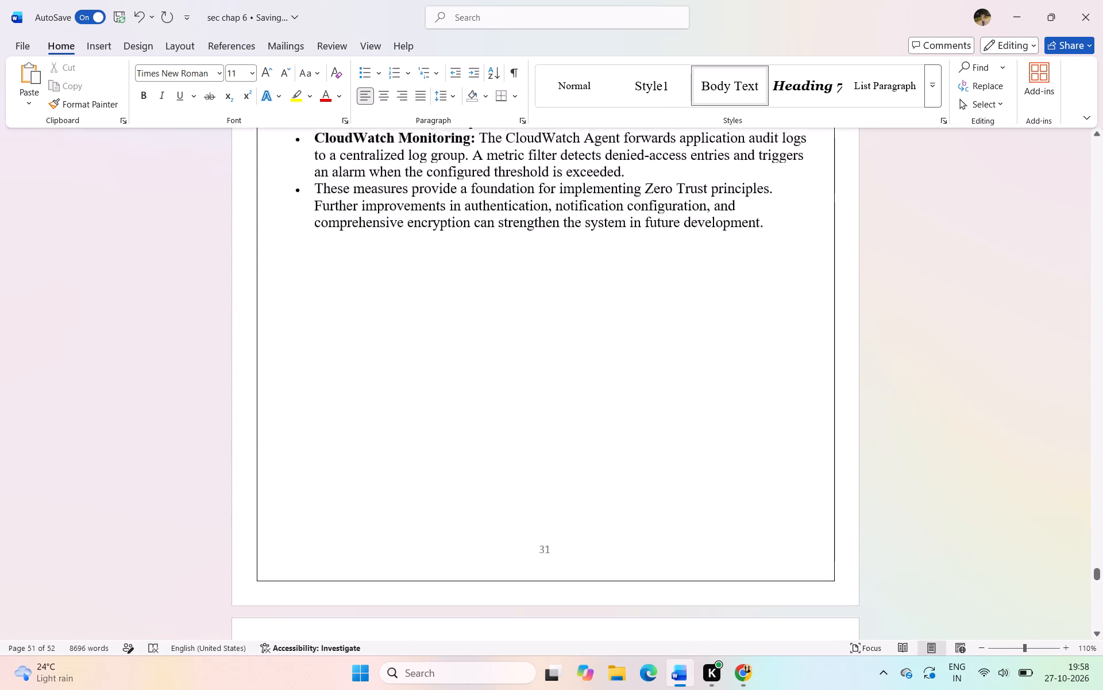
pyautogui.scroll(8, 430, 308)
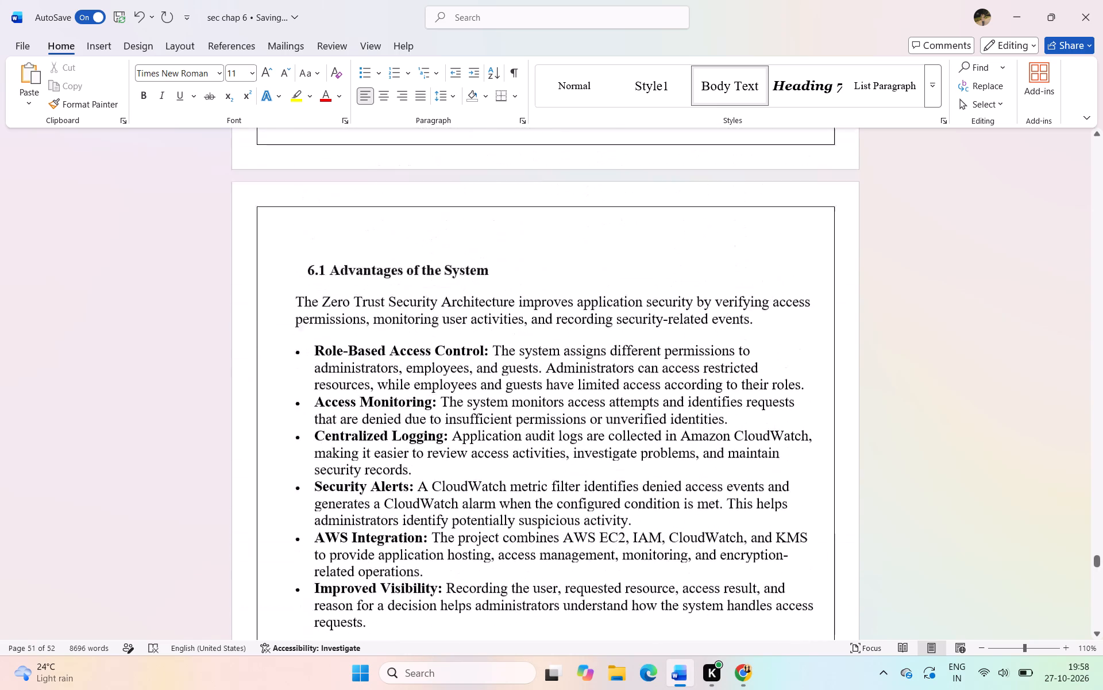
pyautogui.scroll(7, 430, 308)
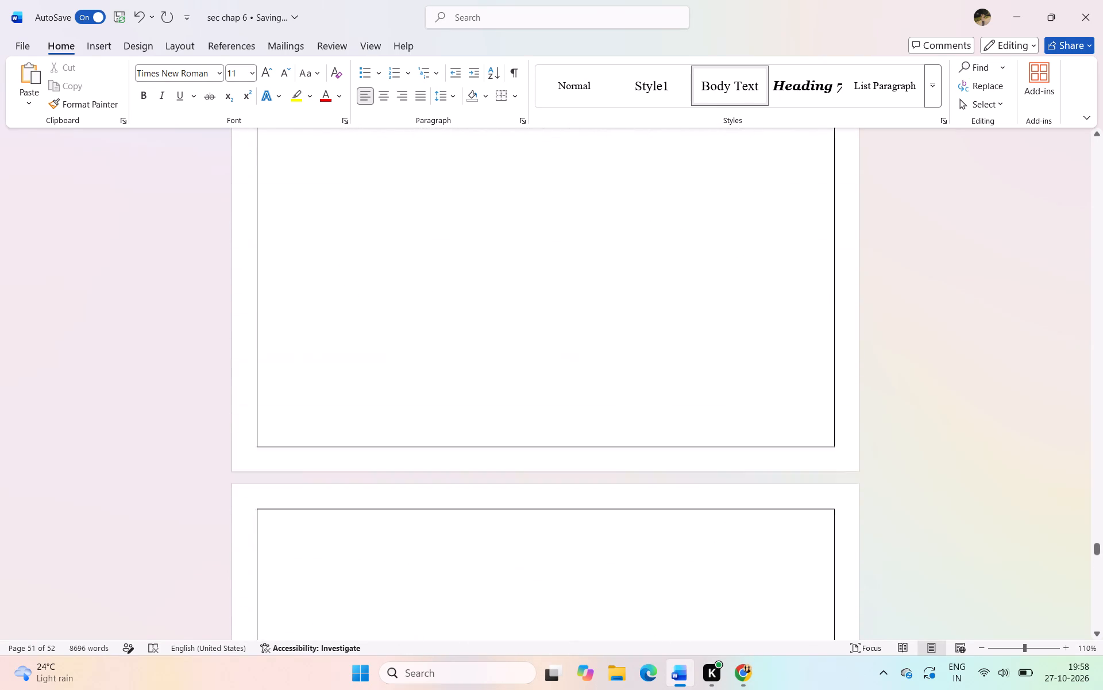
# Review the page numbers, headings and module sections of Chapter 5 and Chapter 4 back to the CHAPTER-4 title page.
pyautogui.scroll(7, 430, 308)
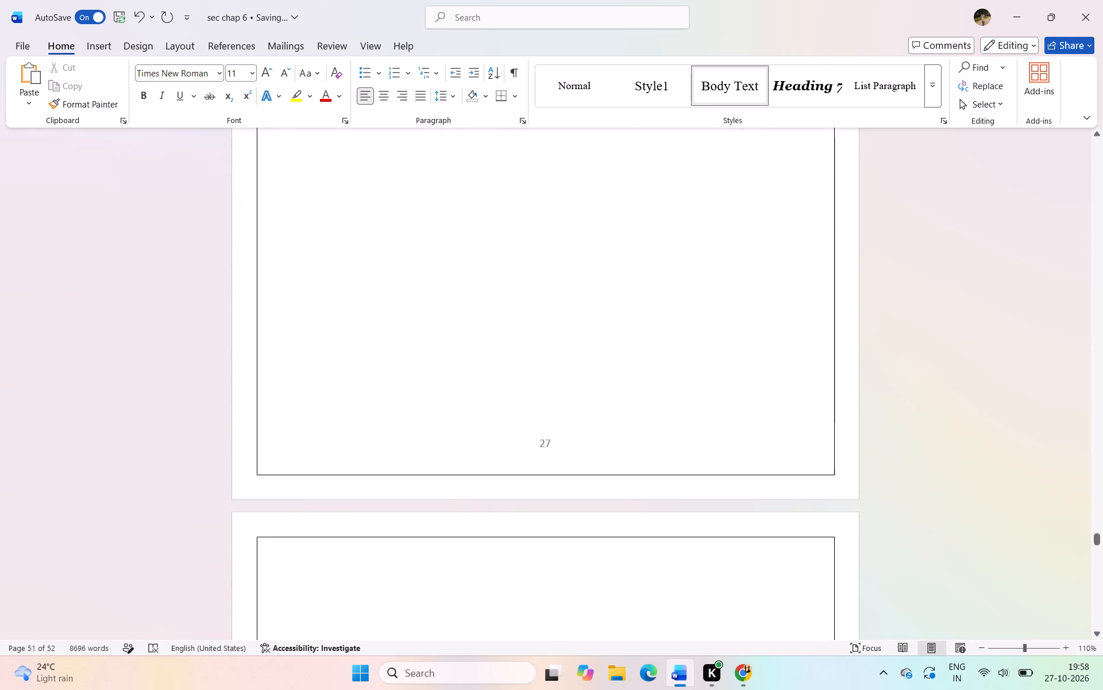
pyautogui.scroll(8, 430, 308)
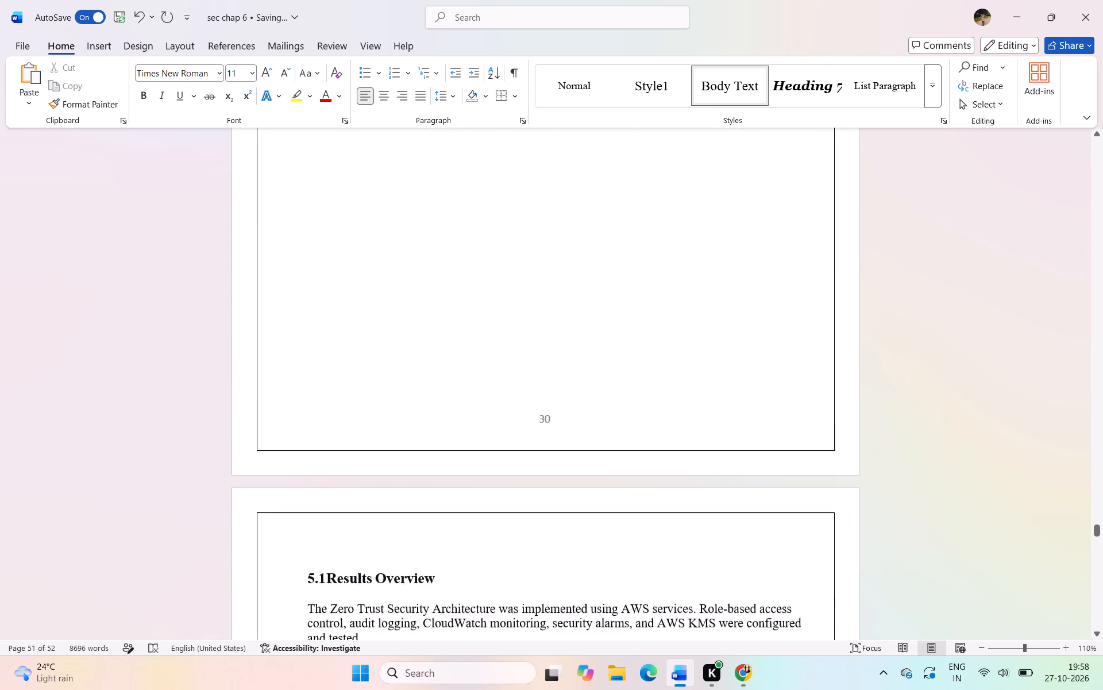
pyautogui.scroll(10, 430, 308)
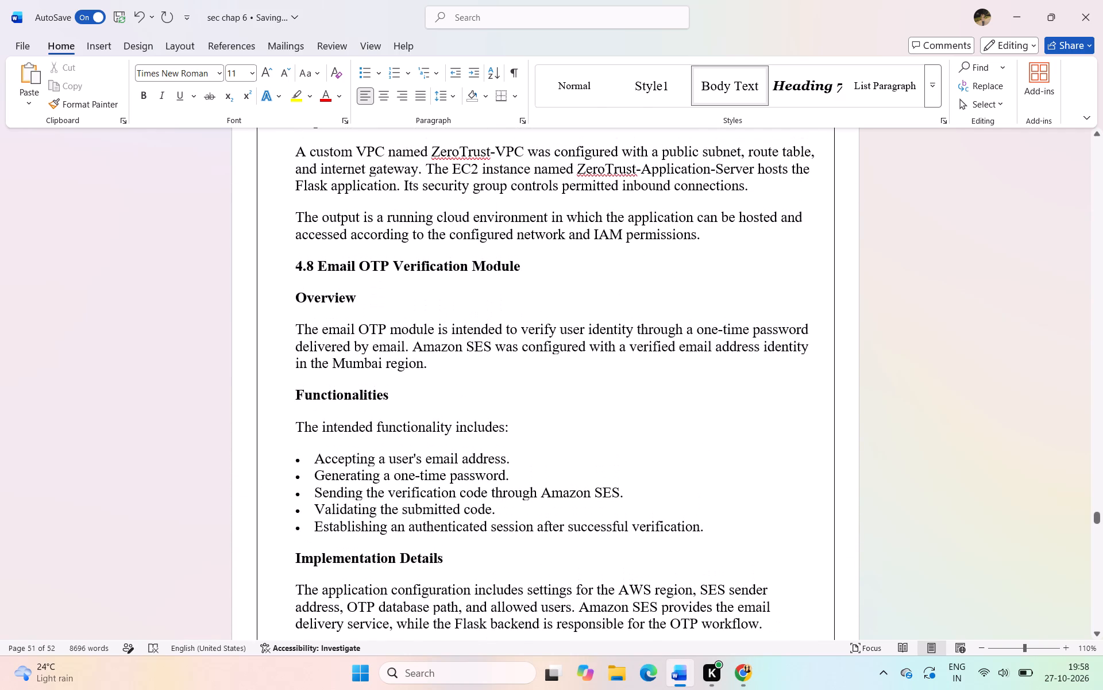
pyautogui.scroll(6, 430, 308)
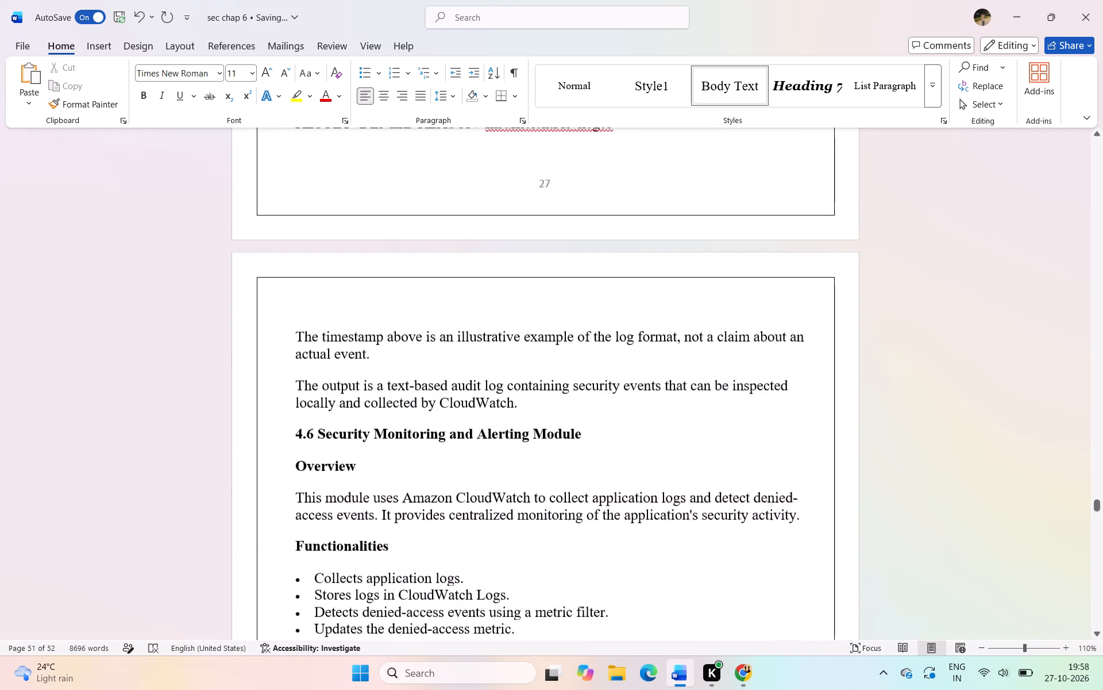
pyautogui.scroll(7, 430, 308)
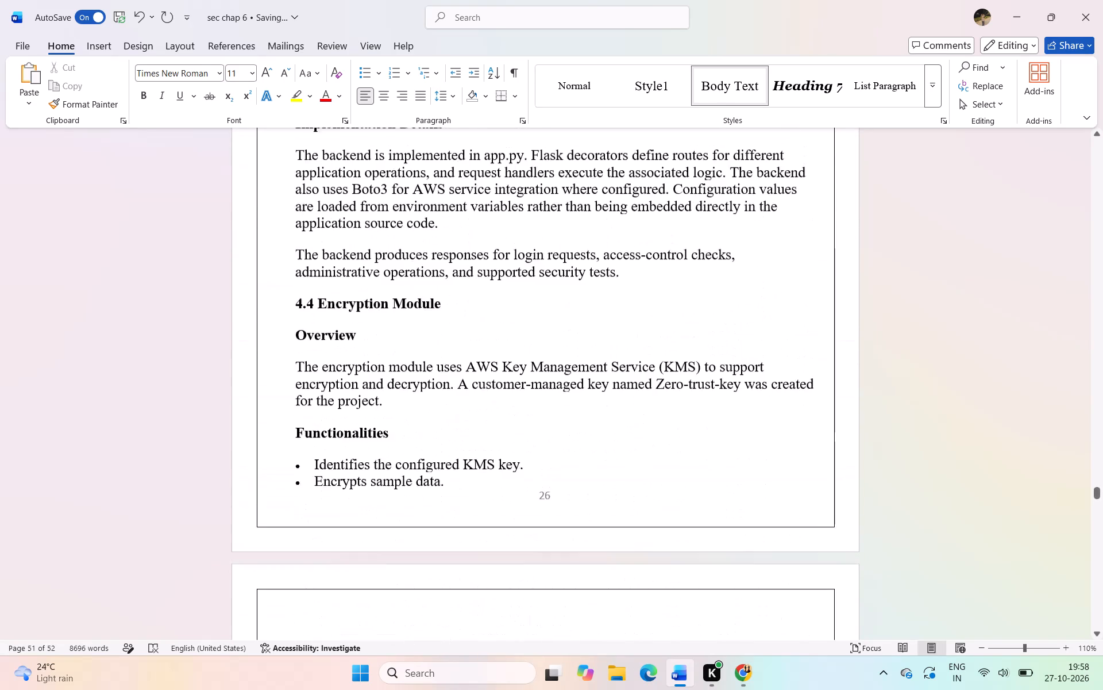
pyautogui.scroll(6, 430, 308)
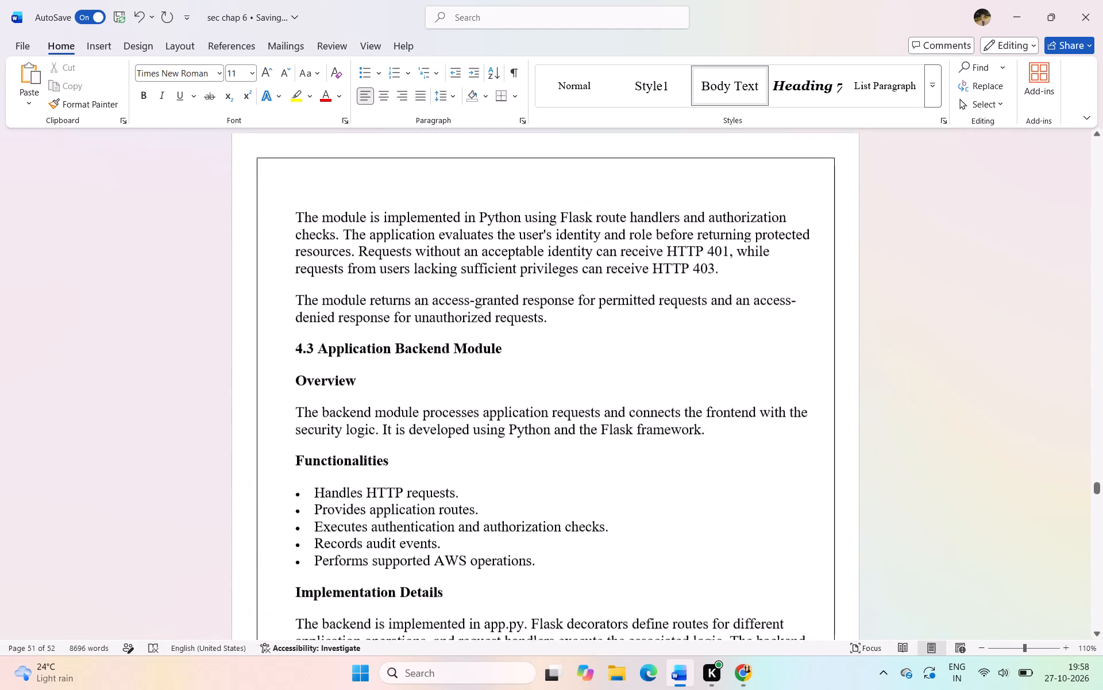
pyautogui.scroll(7, 430, 308)
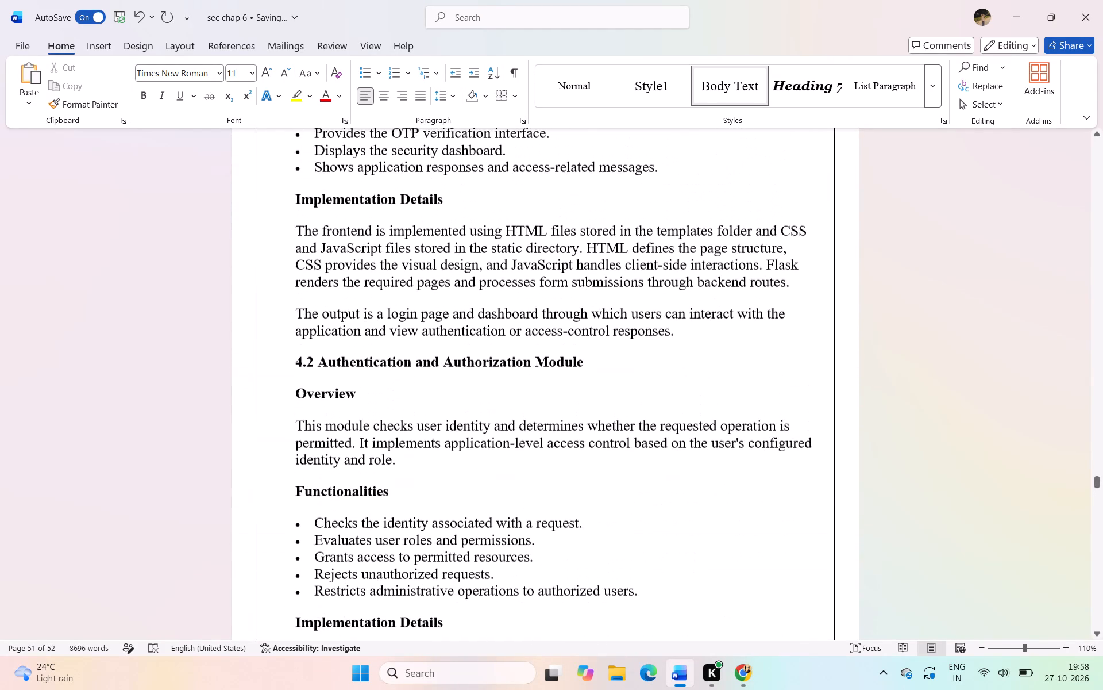
pyautogui.scroll(3, 430, 308)
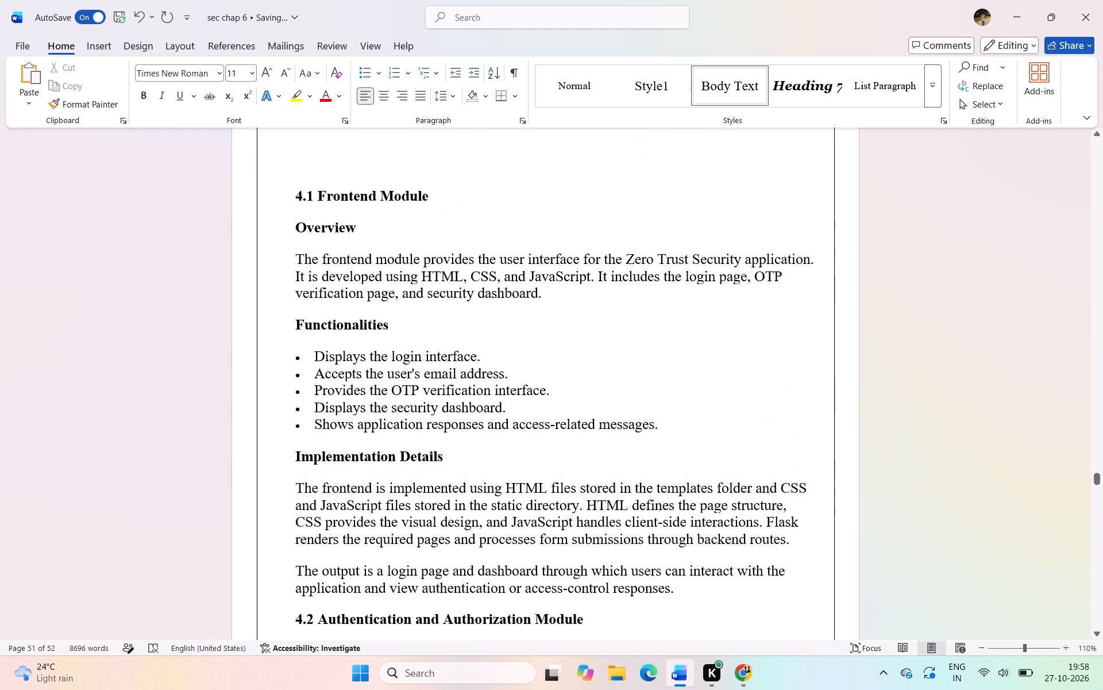
pyautogui.scroll(5, 430, 308)
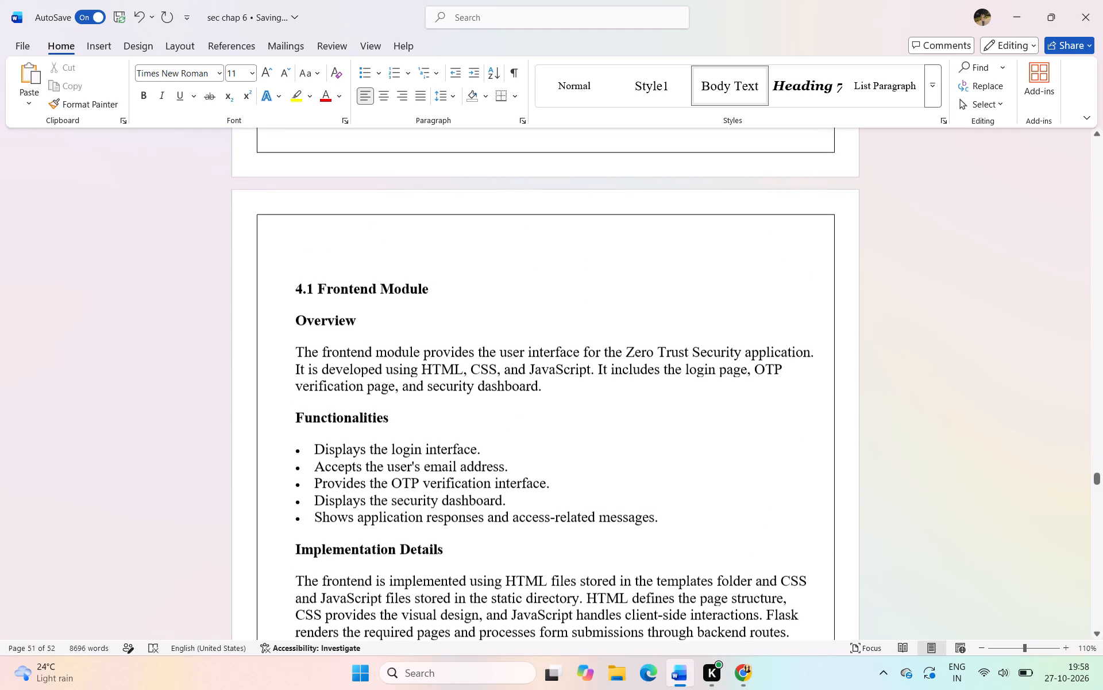
pyautogui.scroll(4, 430, 308)
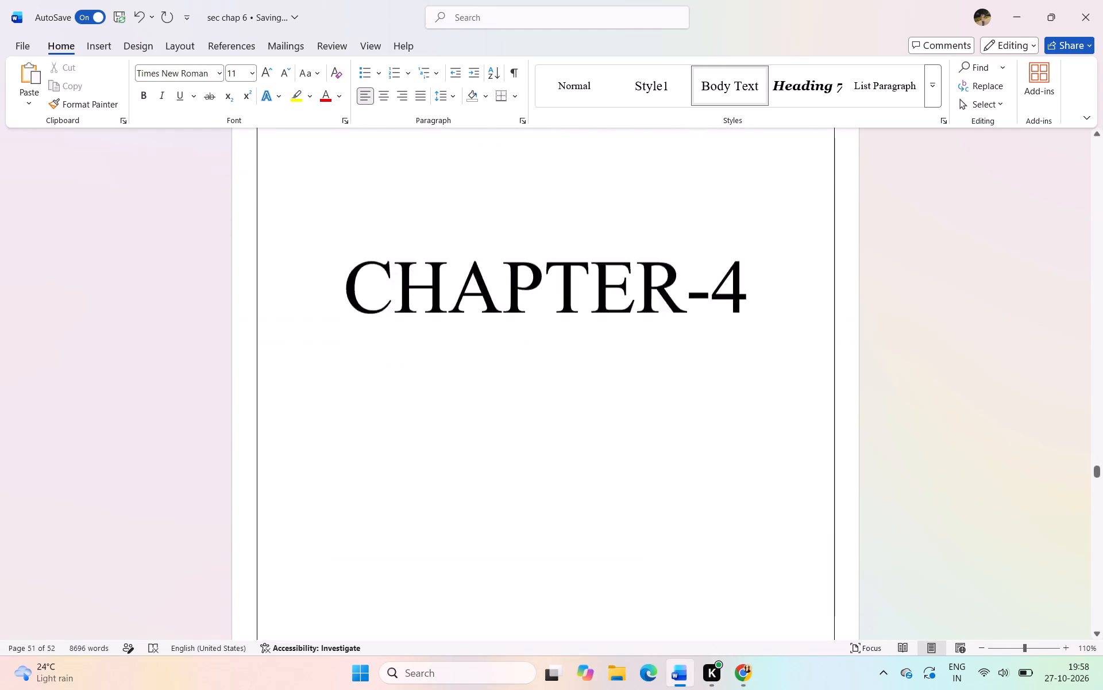
# Review the Chapter 3 implementation sections, their headings and lists, back to the CHAPTER-3 title page.
pyautogui.scroll(7, 430, 308)
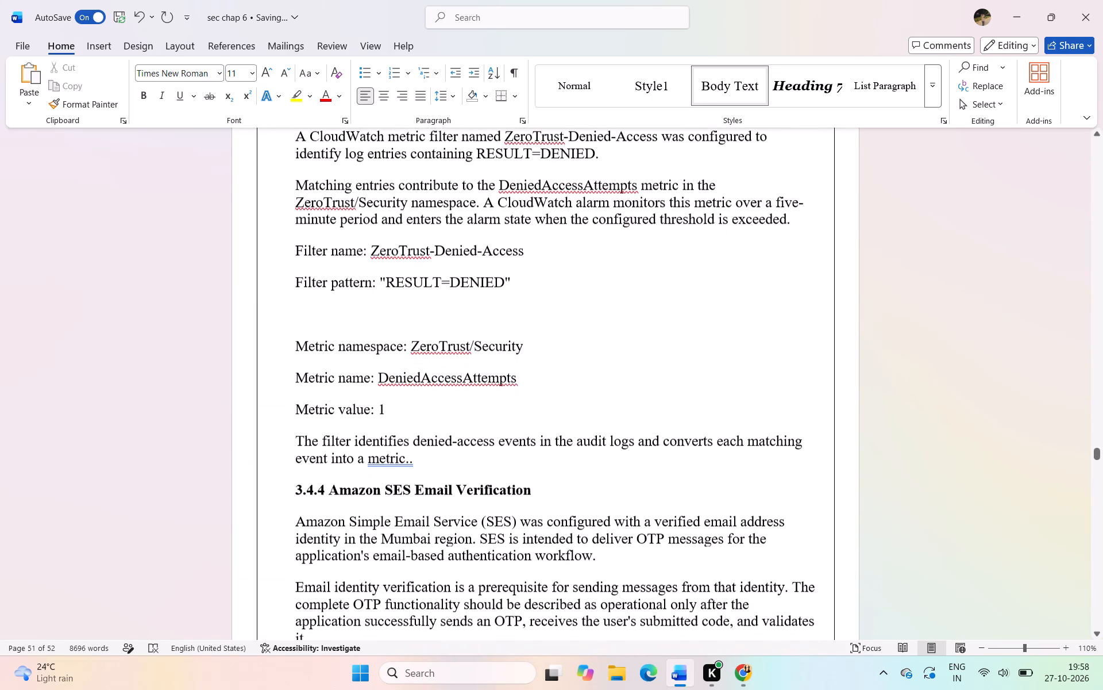
pyautogui.scroll(5, 430, 308)
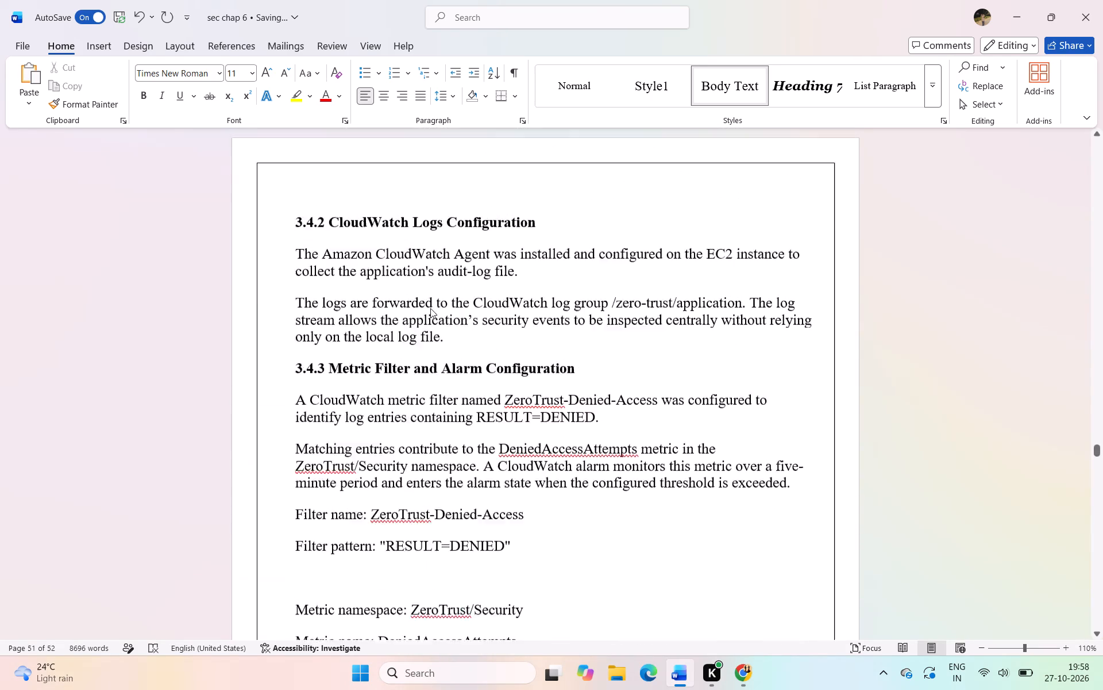
pyautogui.scroll(11, 430, 308)
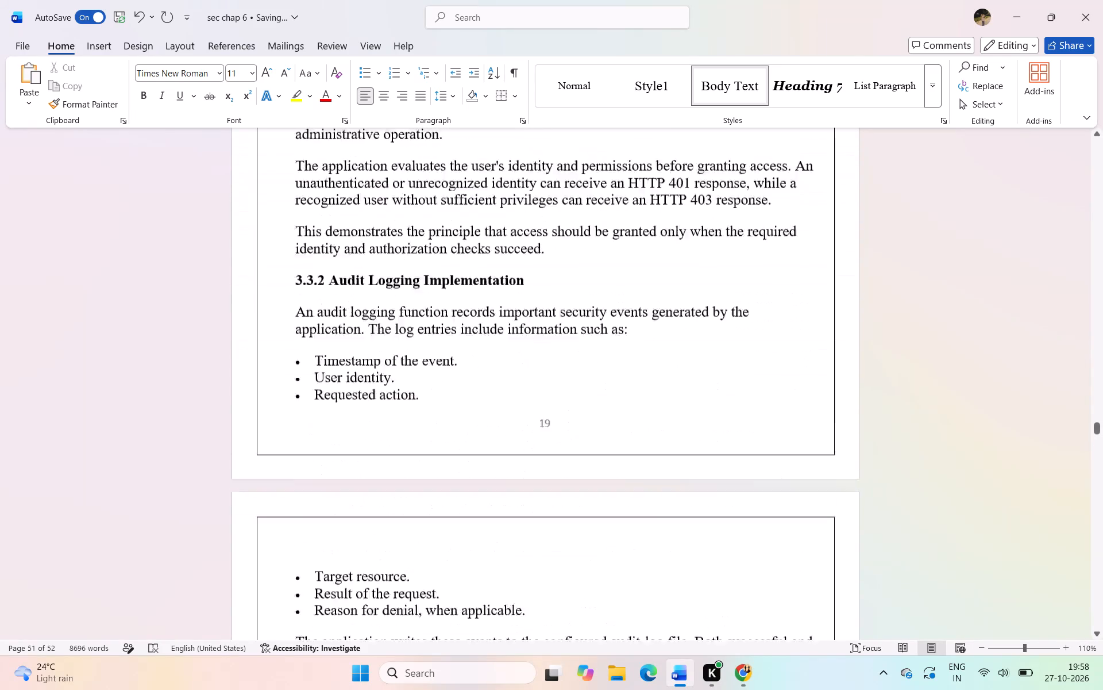
pyautogui.scroll(7, 430, 308)
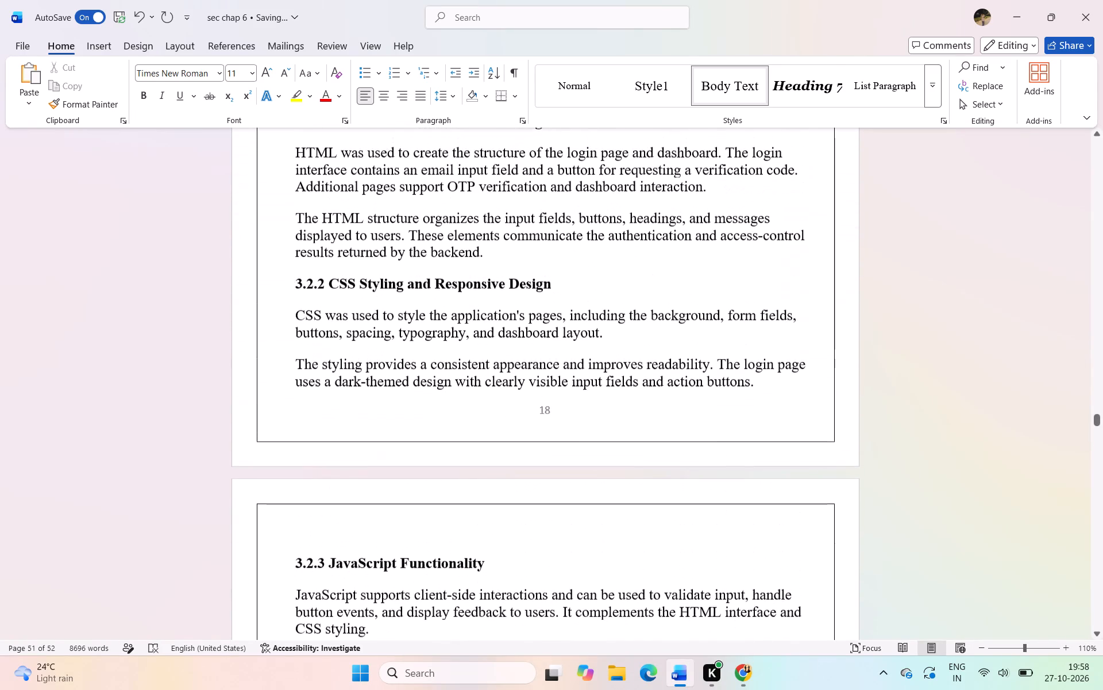
pyautogui.scroll(3, 430, 308)
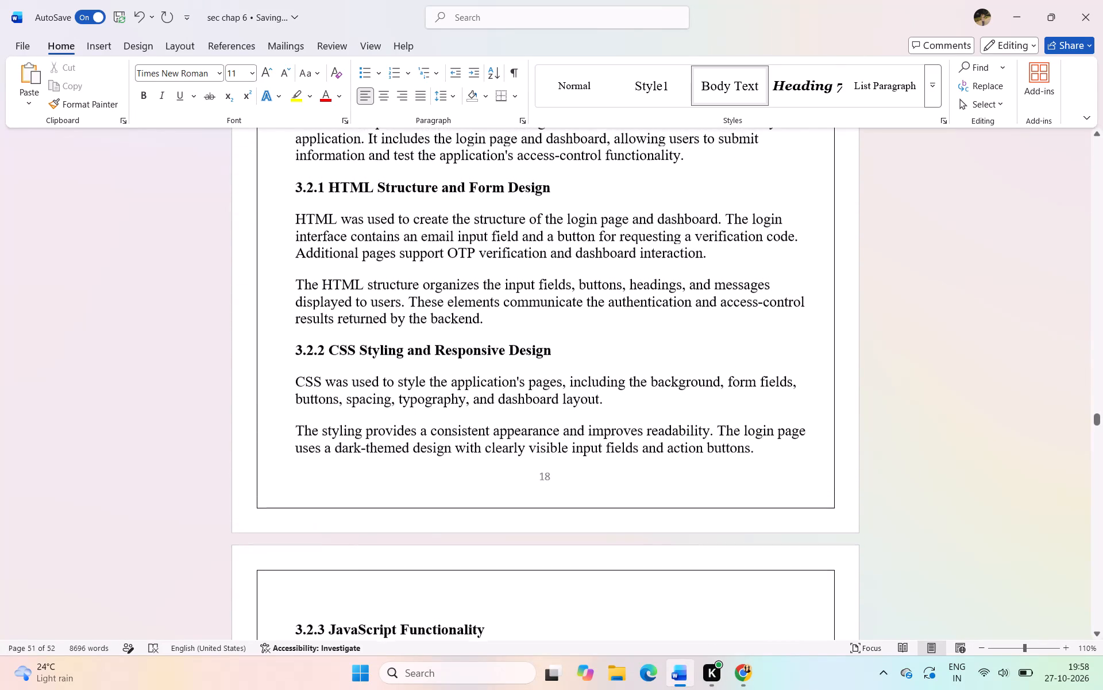
pyautogui.scroll(2, 430, 308)
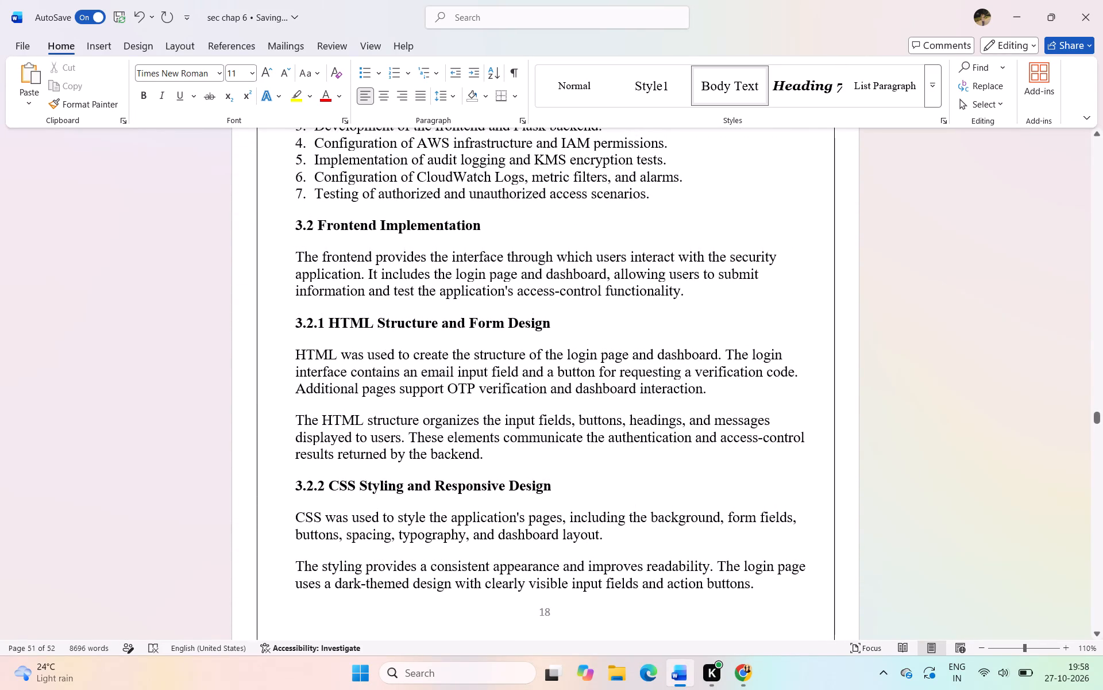
pyautogui.scroll(2, 430, 308)
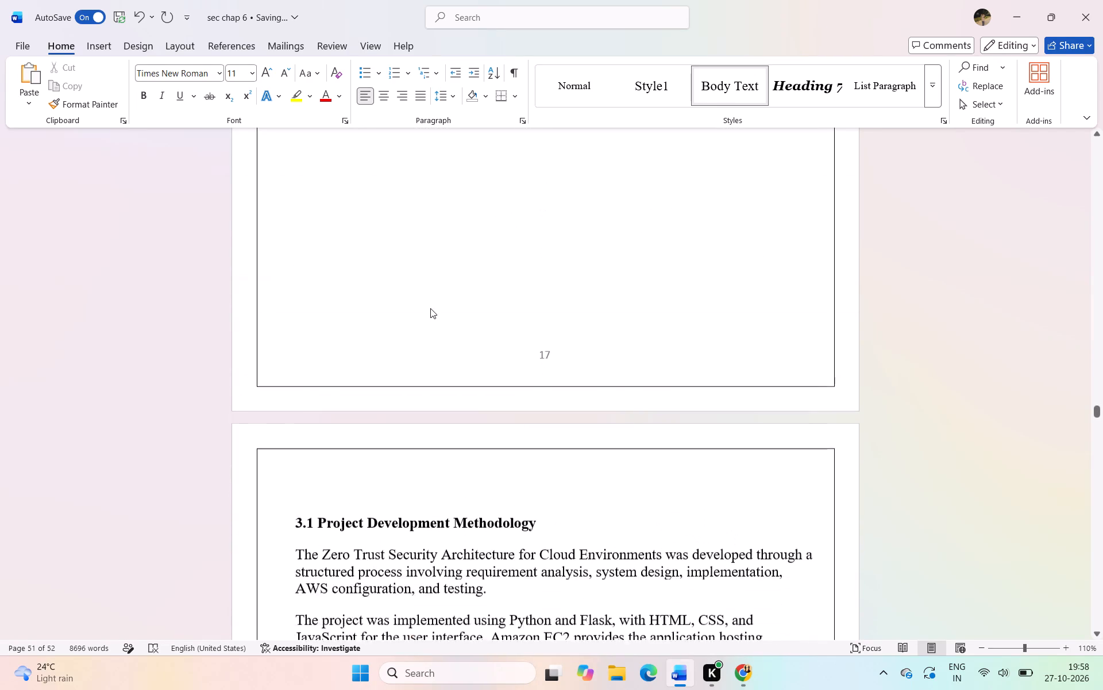
pyautogui.scroll(1, 430, 308)
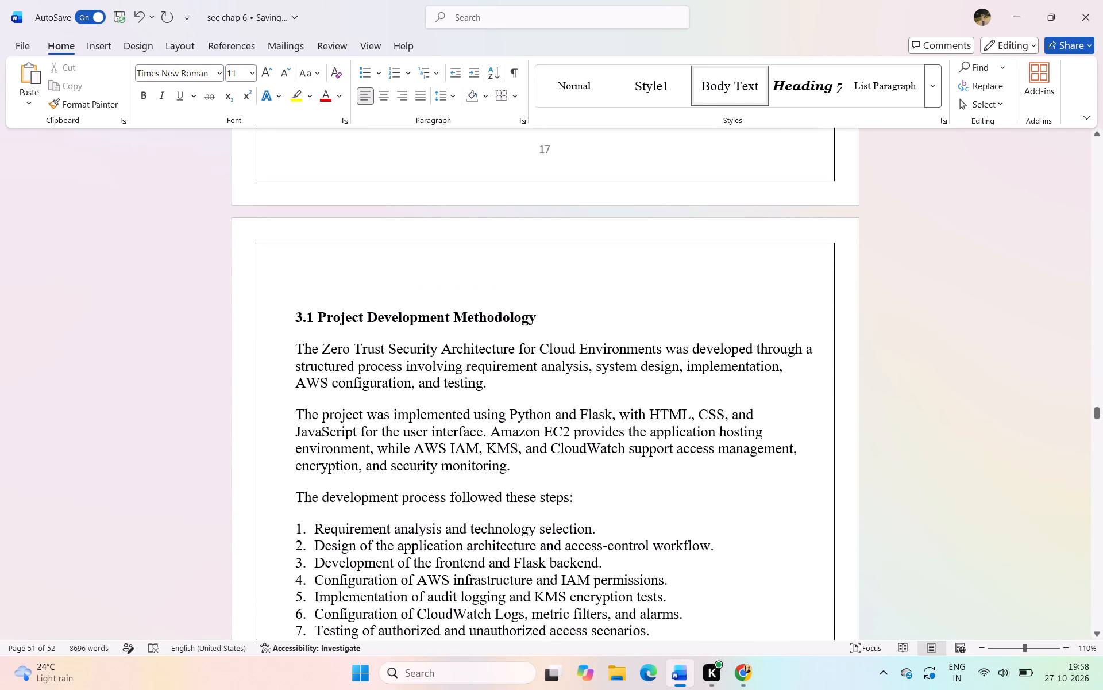
pyautogui.scroll(-9, 430, 308)
pyautogui.scroll(5, 430, 308)
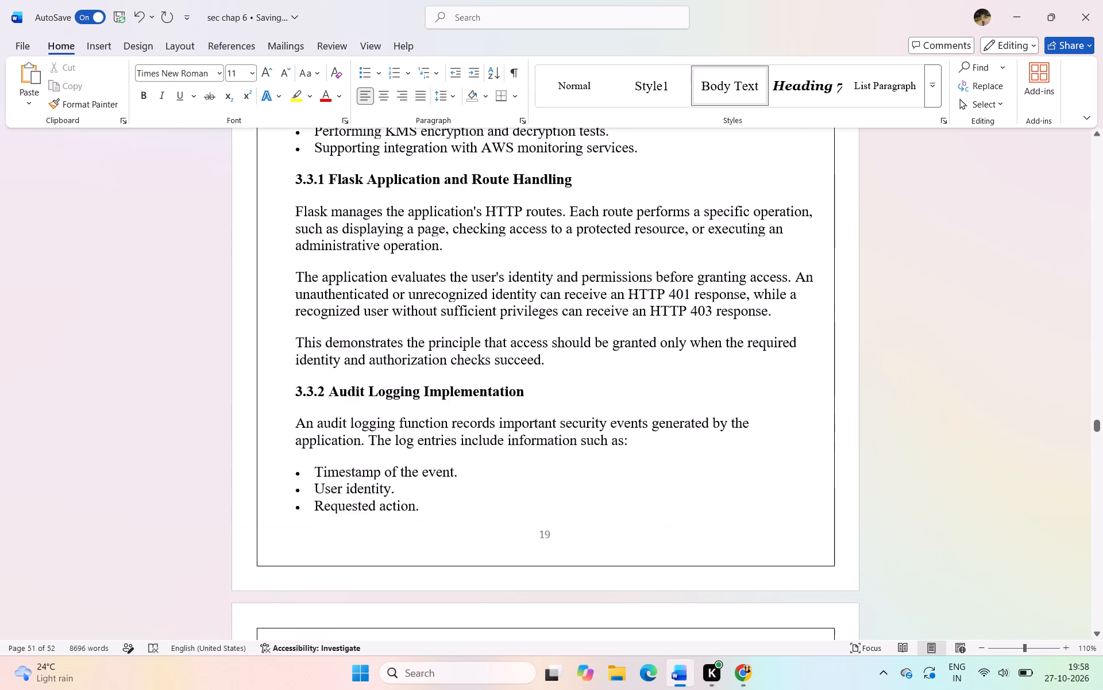
pyautogui.scroll(10, 430, 308)
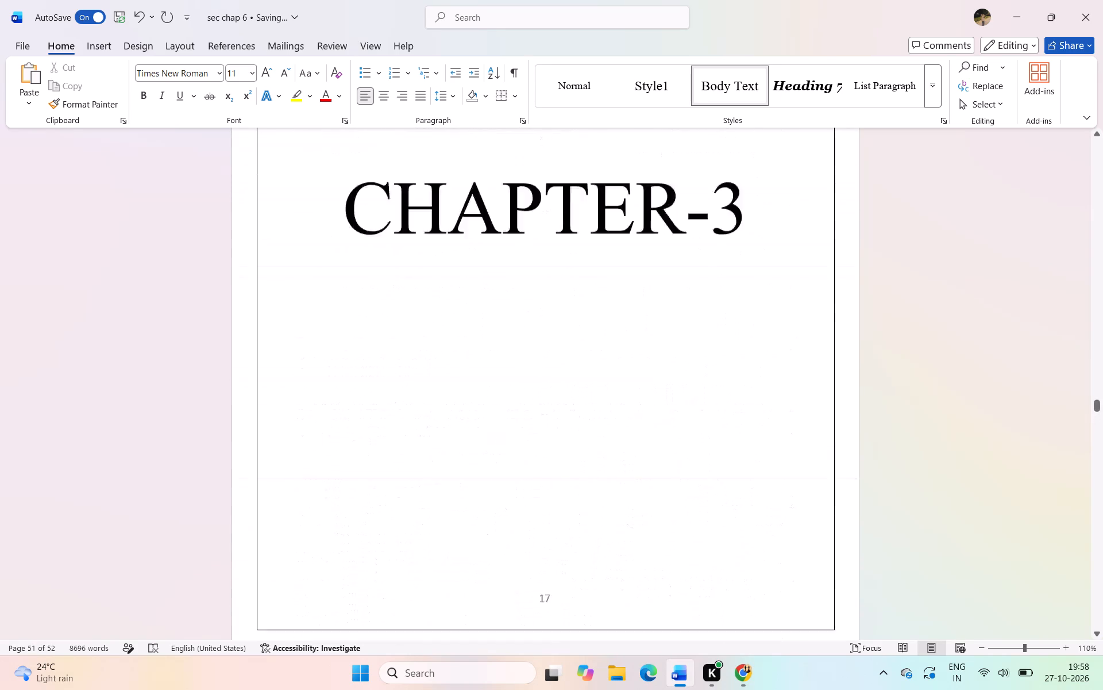
# Review the headings, numbered lists, flowchart and page layout of Chapter 2 and Chapter 1, working backwards from section 2.8.
pyautogui.scroll(3, 430, 308)
pyautogui.scroll(-1, 430, 308)
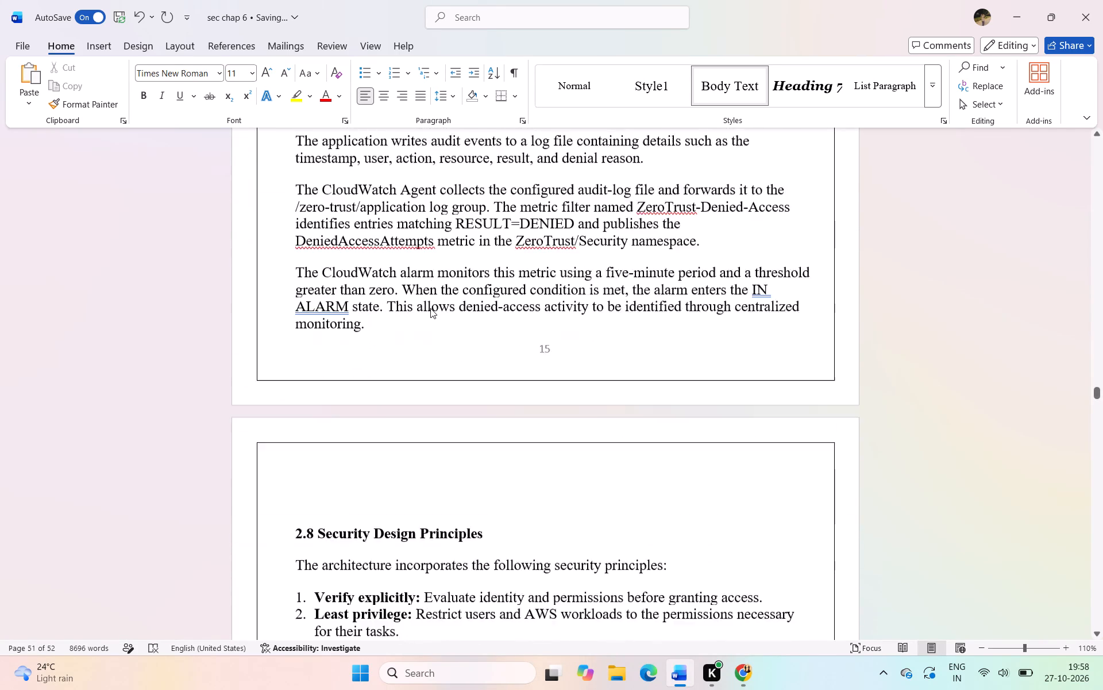
pyautogui.scroll(1, 430, 308)
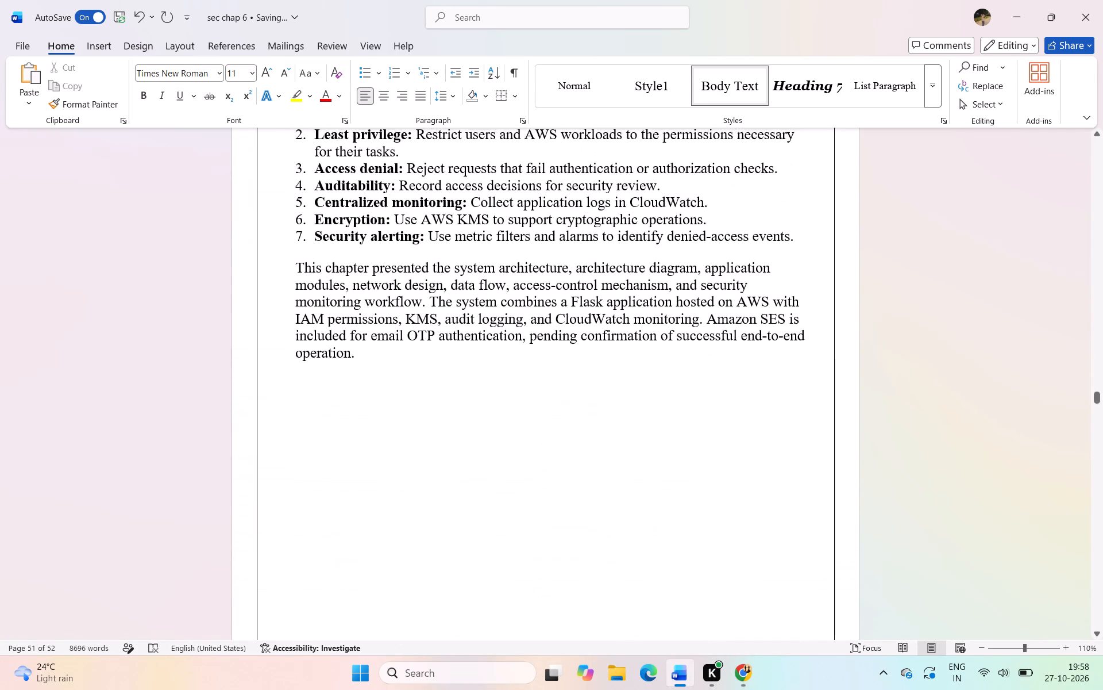
pyautogui.scroll(5, 430, 308)
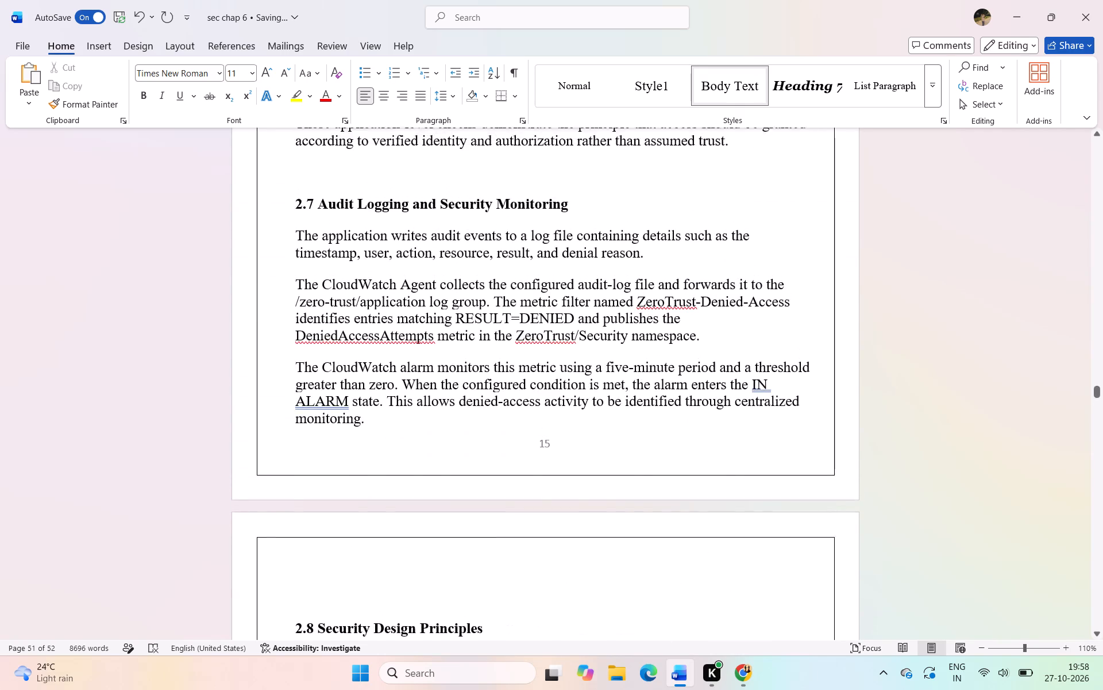
pyautogui.scroll(9, 430, 308)
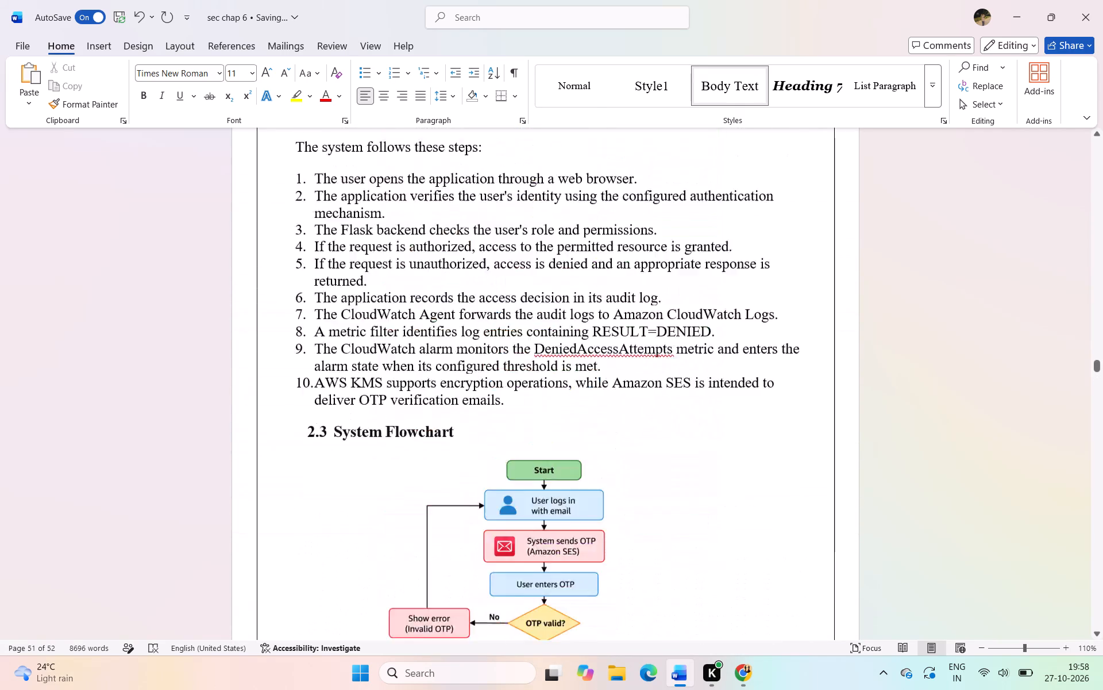
pyautogui.scroll(8, 430, 308)
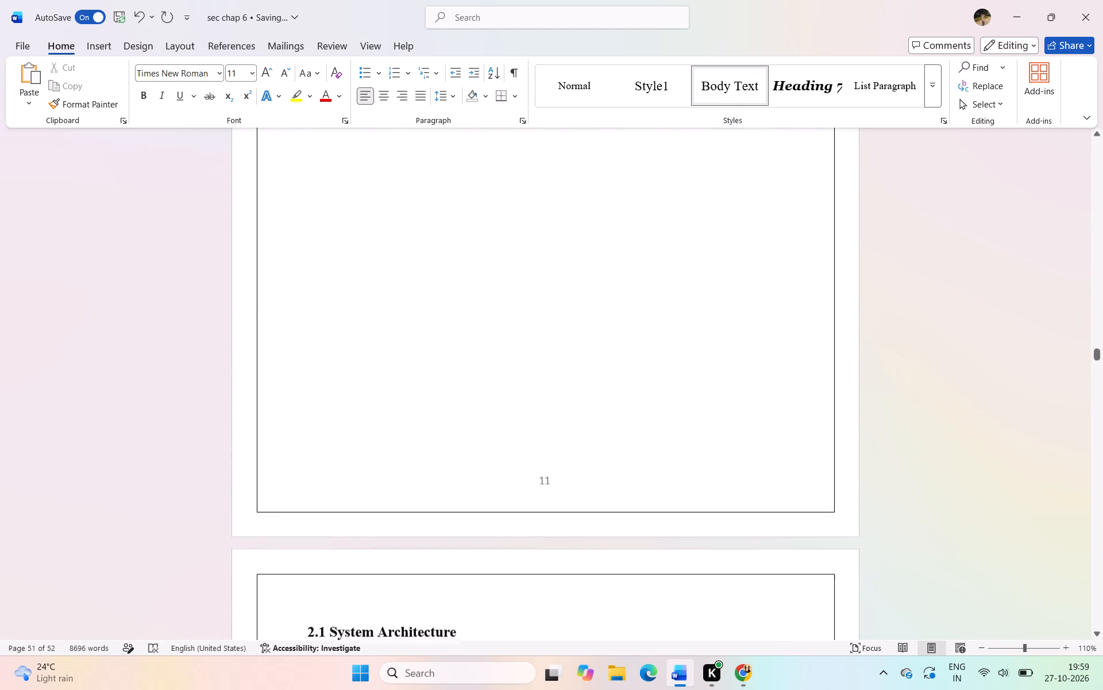
pyautogui.scroll(20, 430, 308)
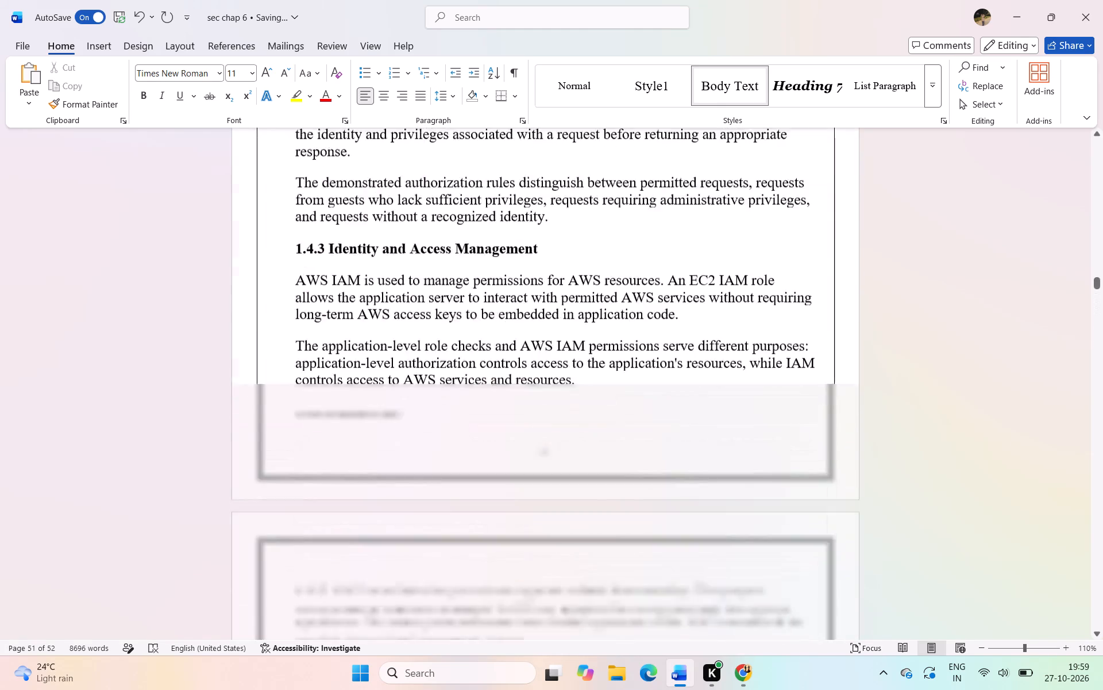
pyautogui.scroll(1, 430, 308)
# Recheck the closing pages, covering section 7.2, the ASSESSMENT table and the COURSE OUTCOME (COs) ATTAINMENT form.
pyautogui.scroll(-11, 430, 308)
pyautogui.scroll(-20, 430, 308)
pyautogui.scroll(-10, 430, 308)
pyautogui.scroll(-11, 430, 308)
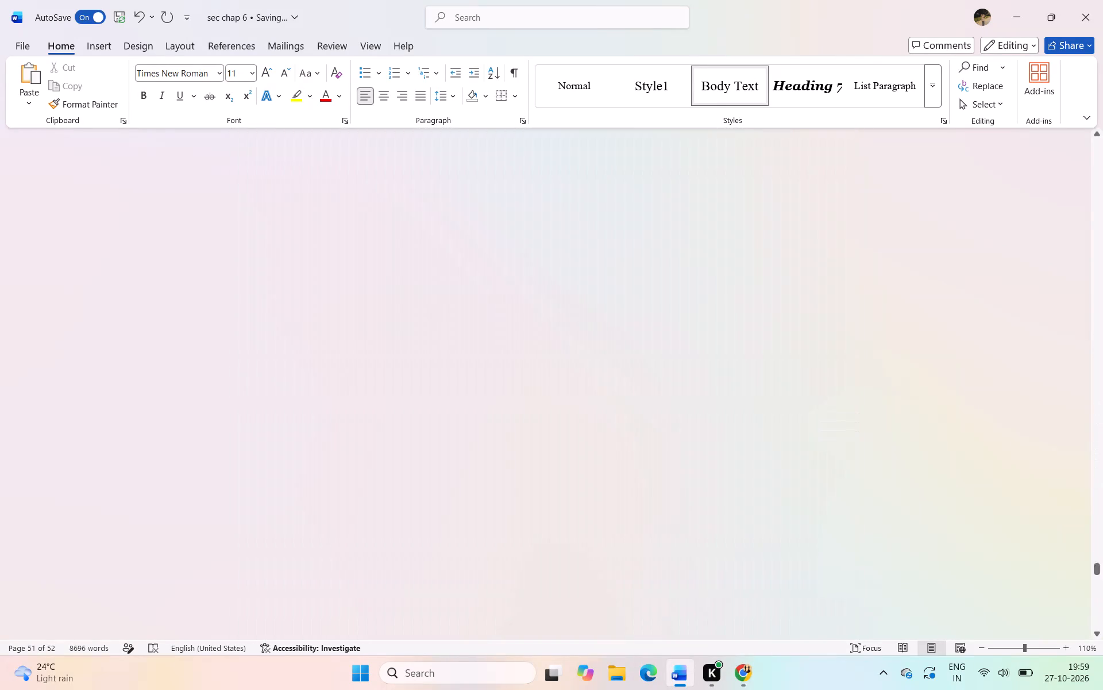
pyautogui.scroll(-12, 430, 308)
pyautogui.scroll(-11, 430, 308)
pyautogui.scroll(-11, 430, 308)
pyautogui.scroll(5, 430, 308)
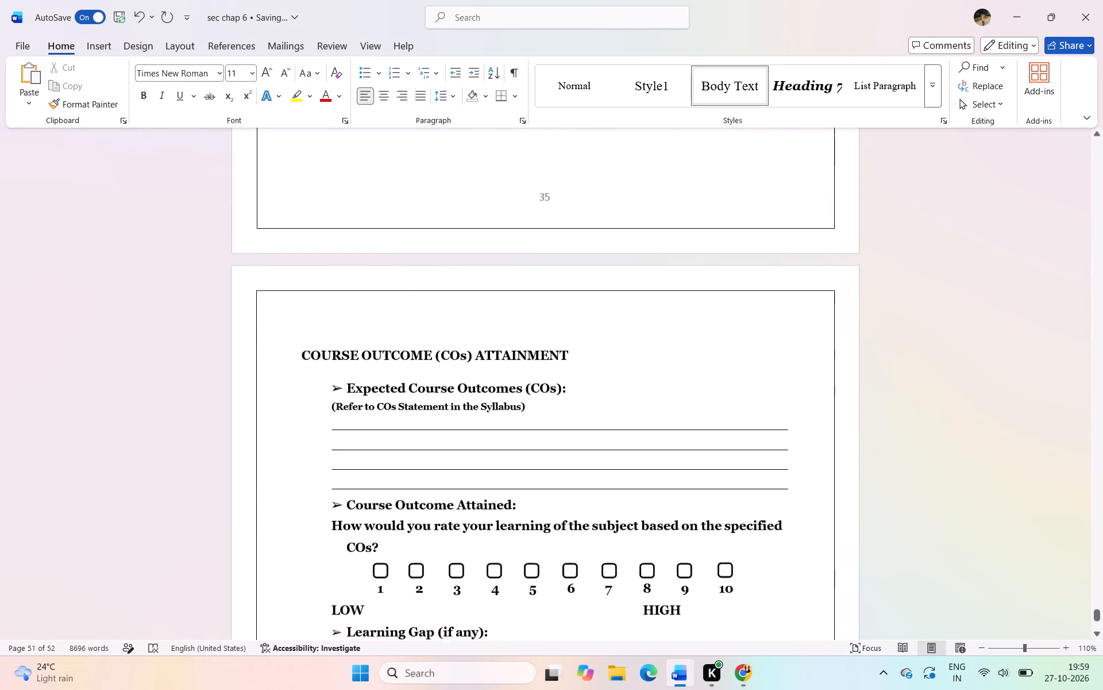
pyautogui.scroll(3, 430, 308)
pyautogui.scroll(-4, 430, 308)
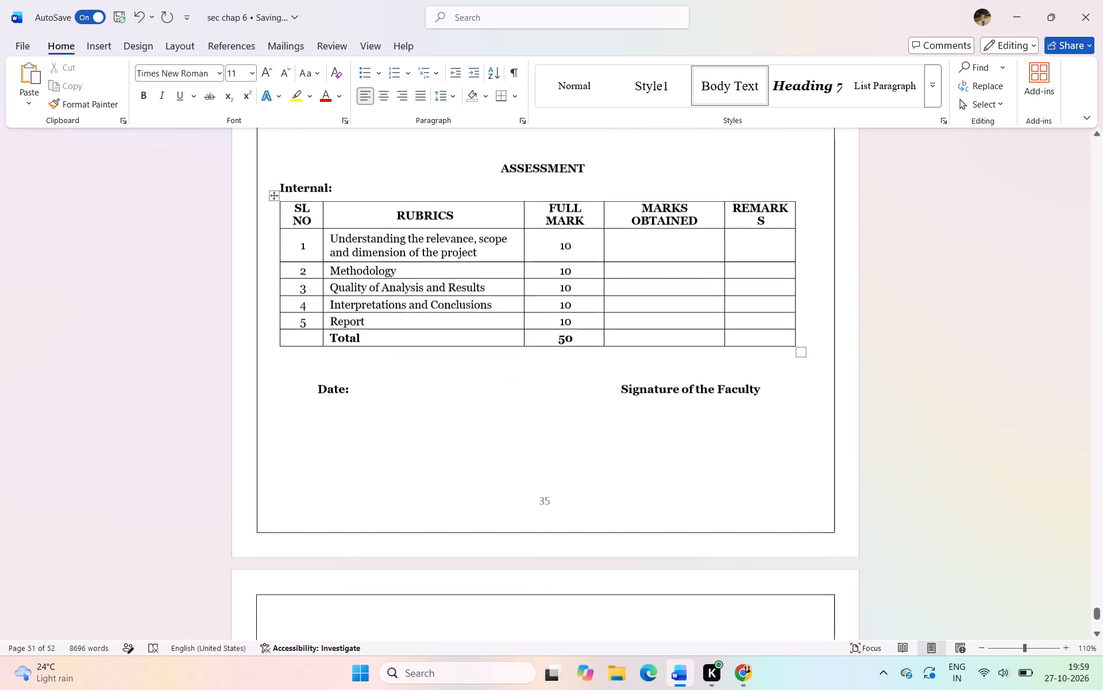
pyautogui.scroll(-4, 430, 308)
pyautogui.scroll(20, 430, 308)
pyautogui.scroll(15, 430, 308)
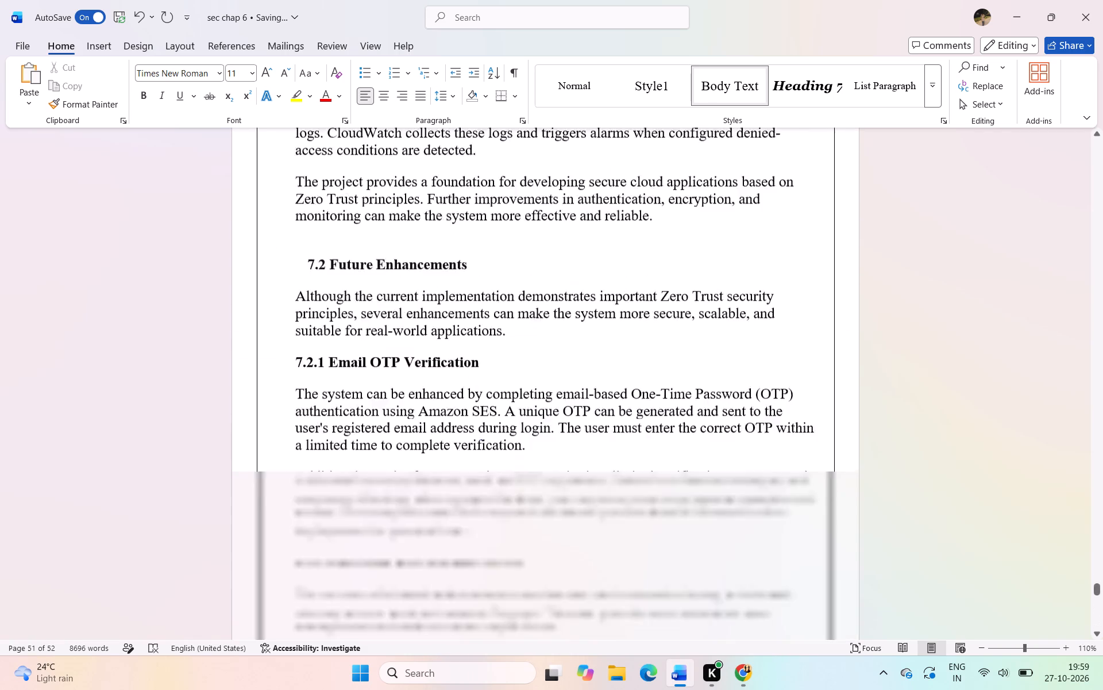
# Zoom out to 10% to examine the layout of all the report's pages together.
pyautogui.keyDown('ctrl'); pyautogui.scroll(-8, 430, 308); pyautogui.keyUp('ctrl')
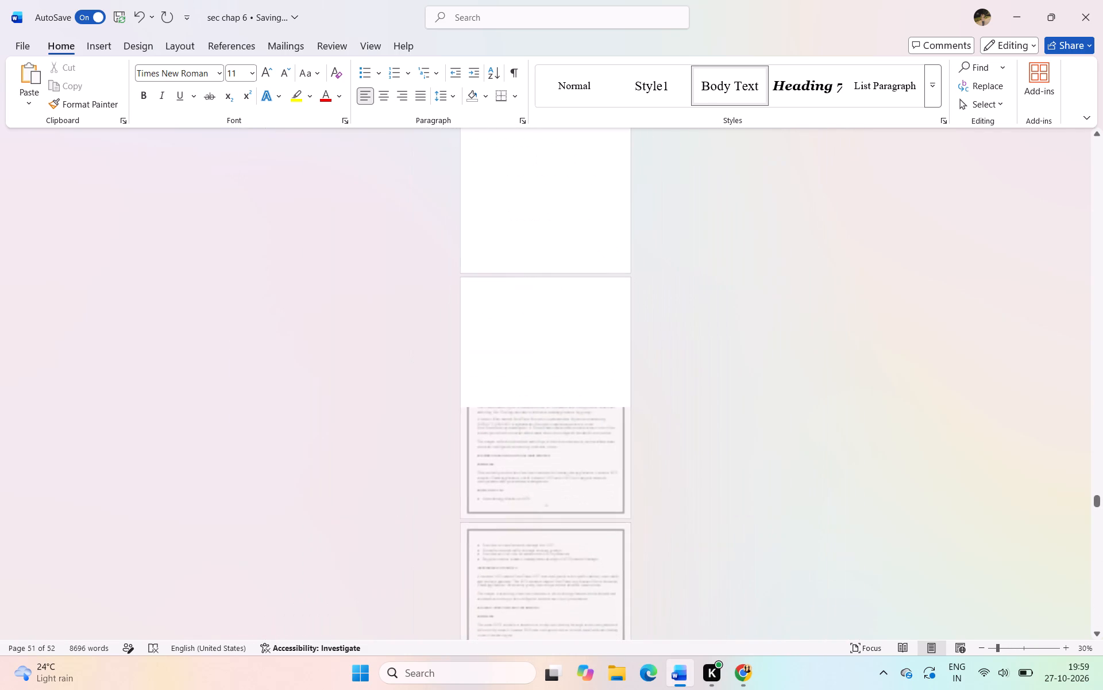
pyautogui.keyDown('ctrl'); pyautogui.scroll(-6, 430, 308); pyautogui.keyUp('ctrl')
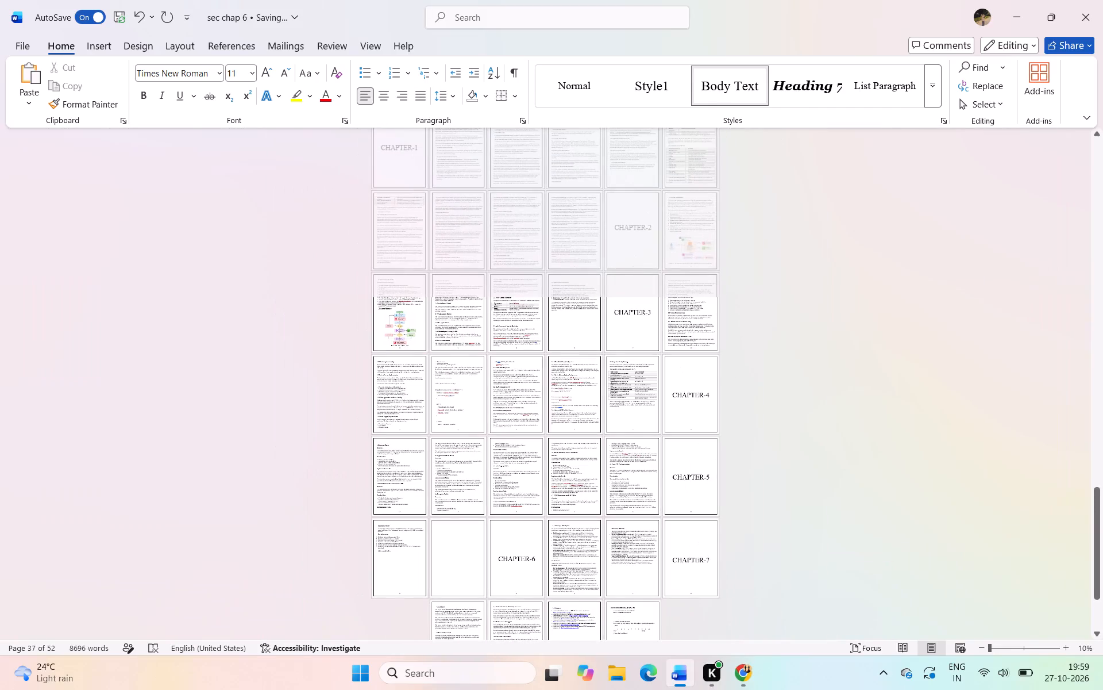
pyautogui.keyDown('ctrl'); pyautogui.scroll(-5, 430, 308); pyautogui.keyUp('ctrl')
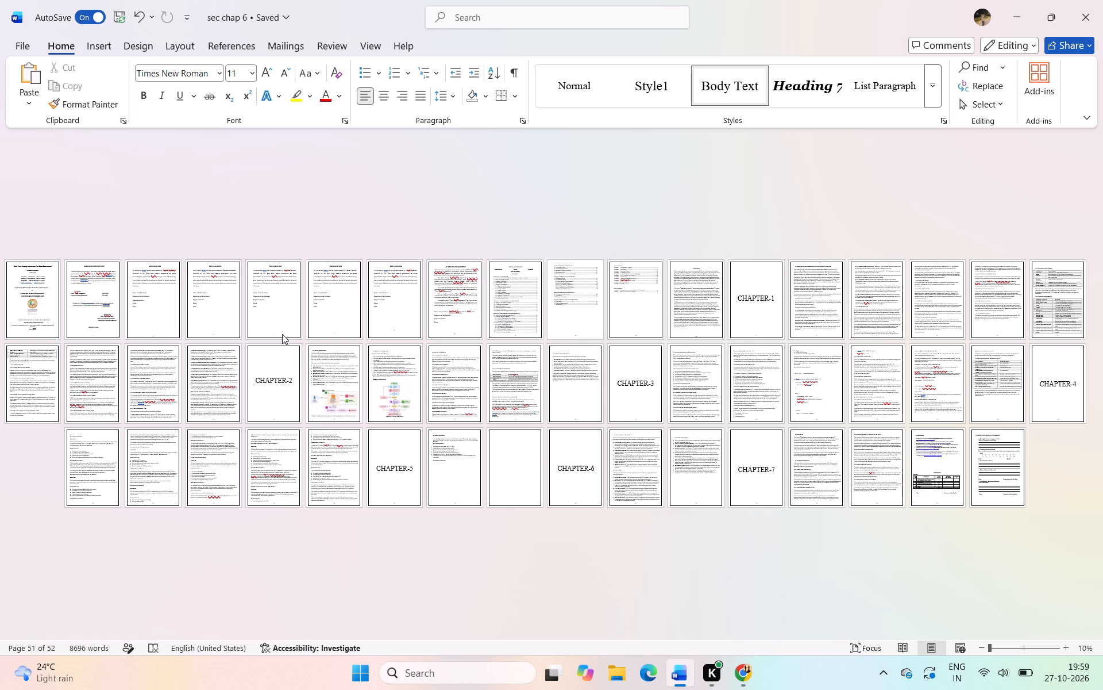
# Save a copy of the report as a Word document named "sec chap5 left" in the Gouthami folder on the Desktop.
pyautogui.click(22, 50)
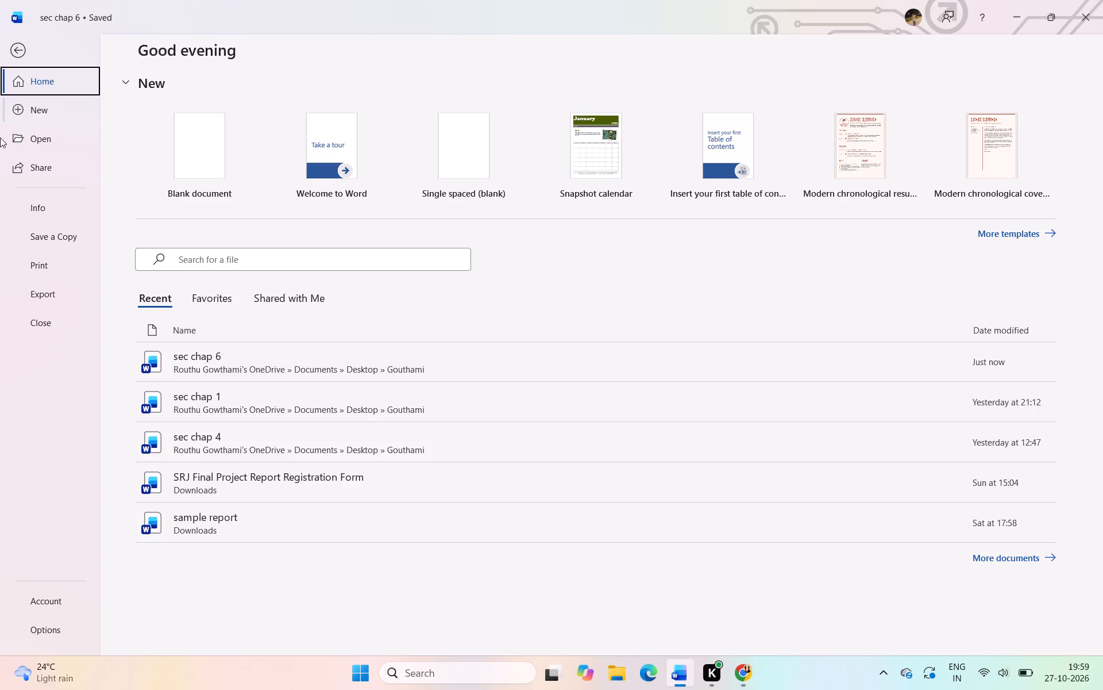
pyautogui.click(71, 243)
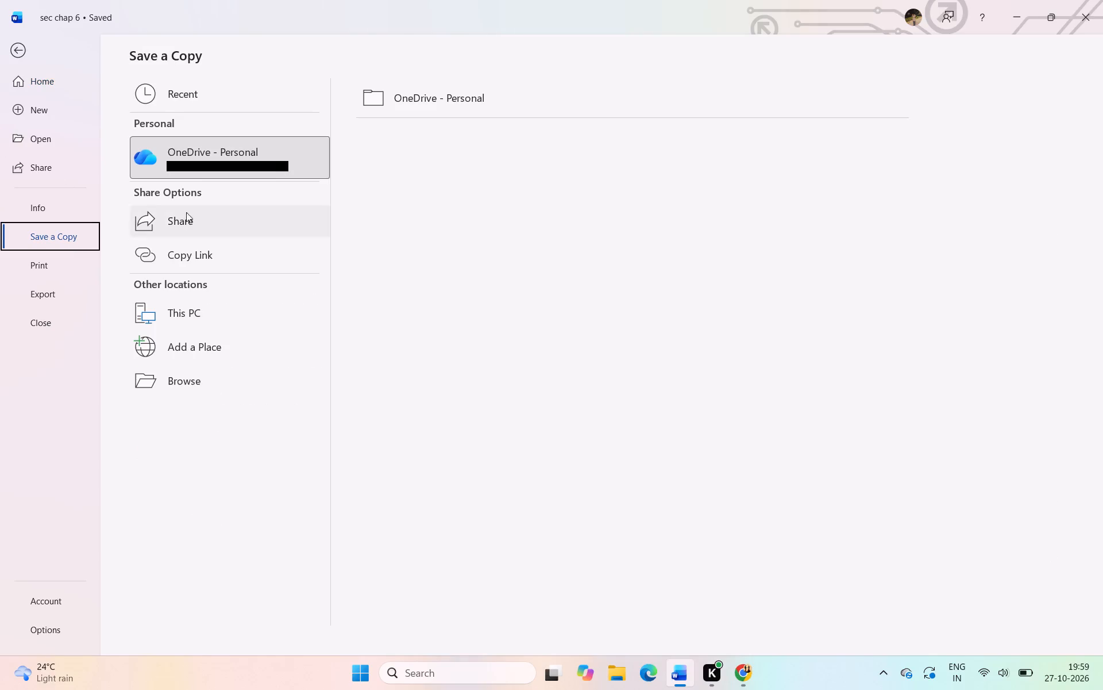
pyautogui.click(234, 311)
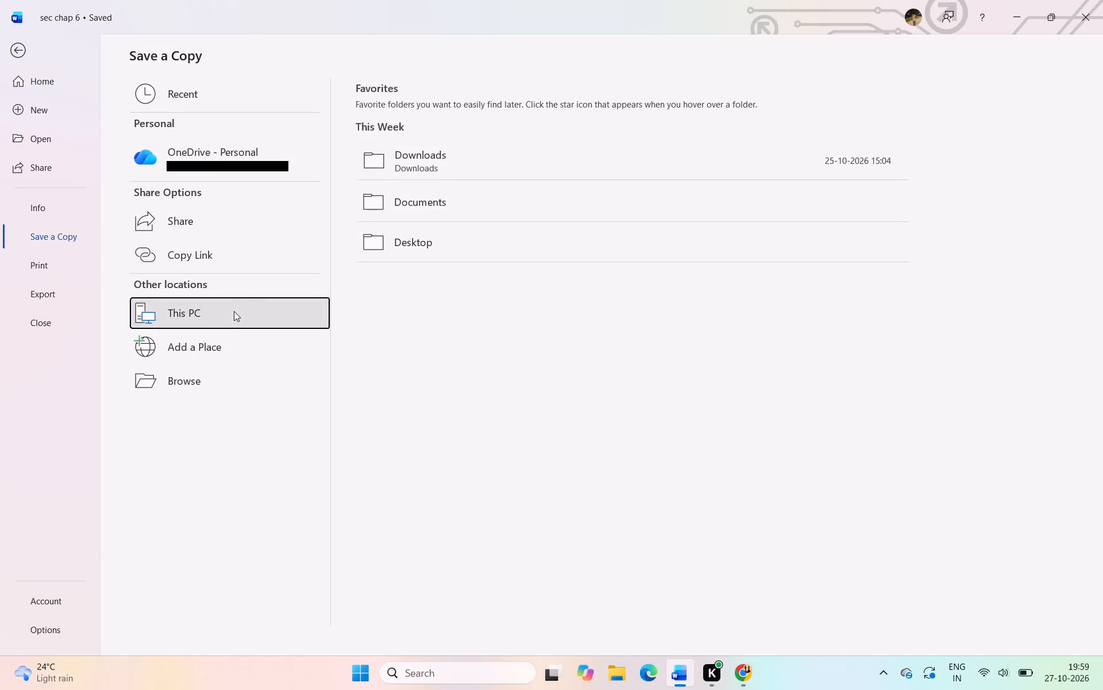
pyautogui.click(413, 209)
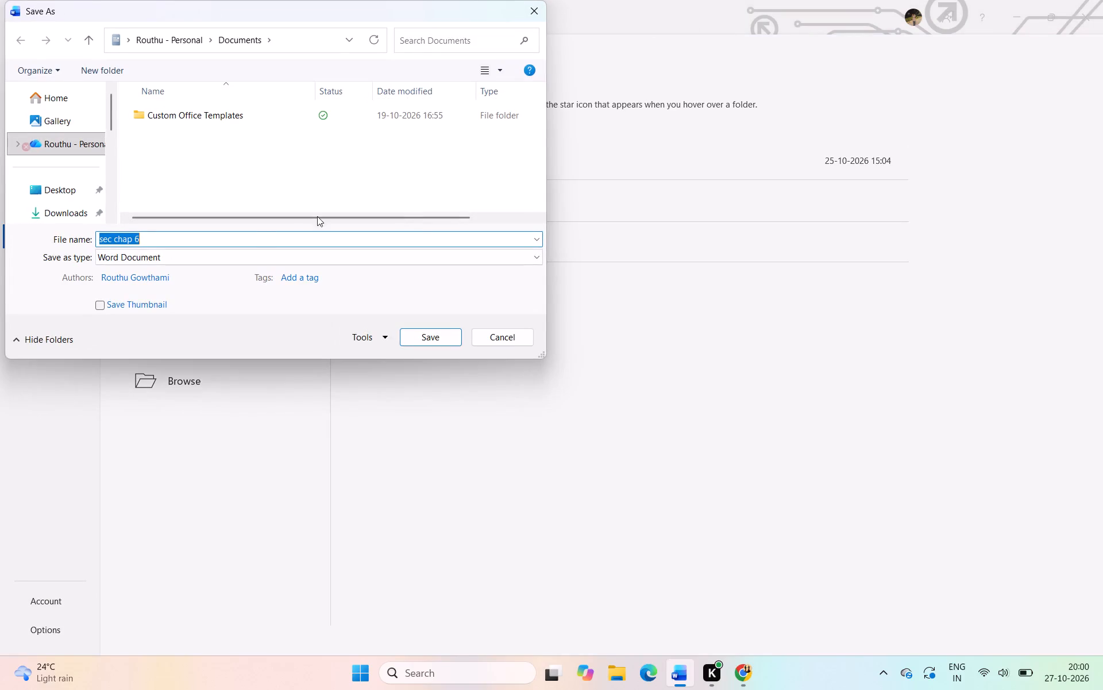
pyautogui.scroll(-1, 52, 178)
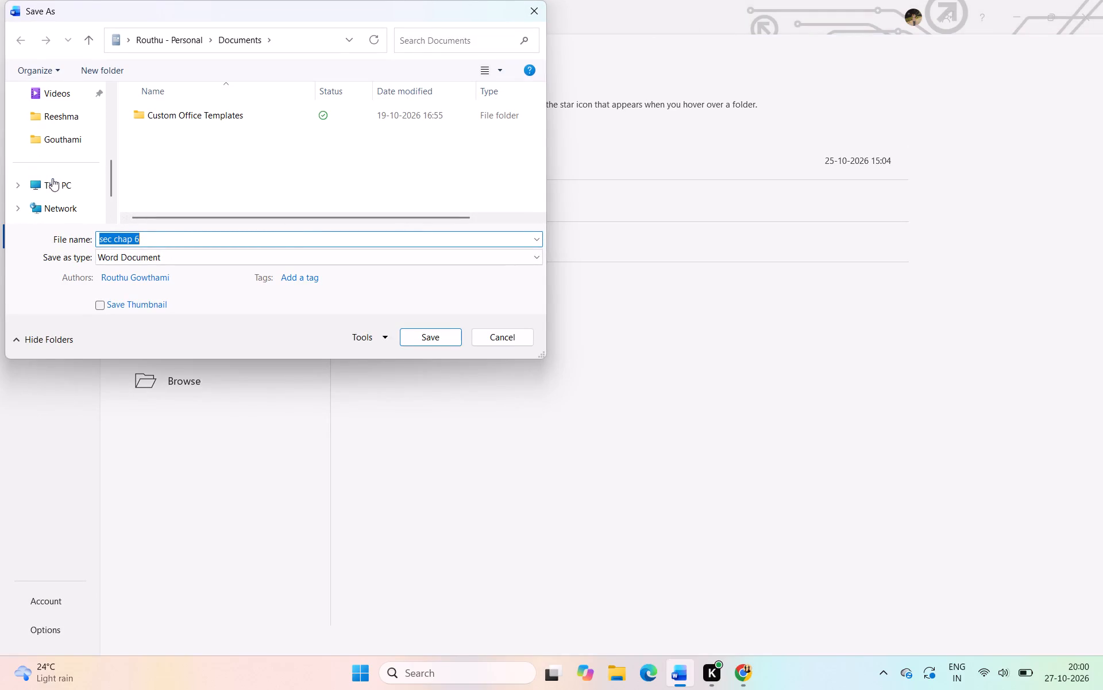
pyautogui.scroll(-1, 52, 178)
pyautogui.click(61, 137)
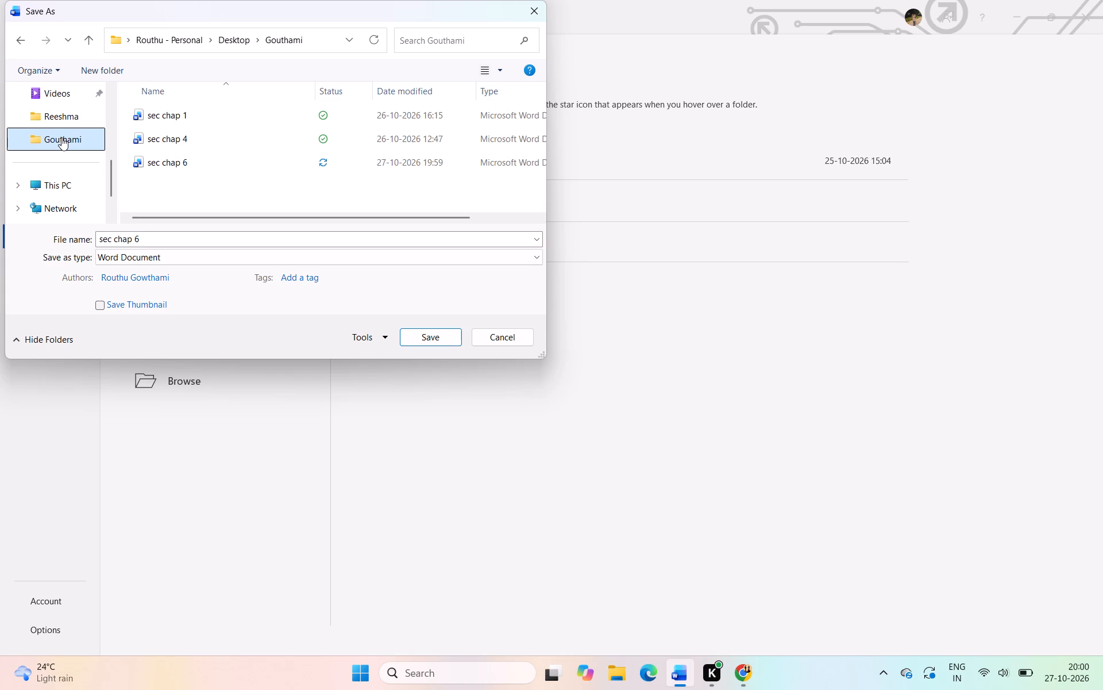
pyautogui.click(161, 241)
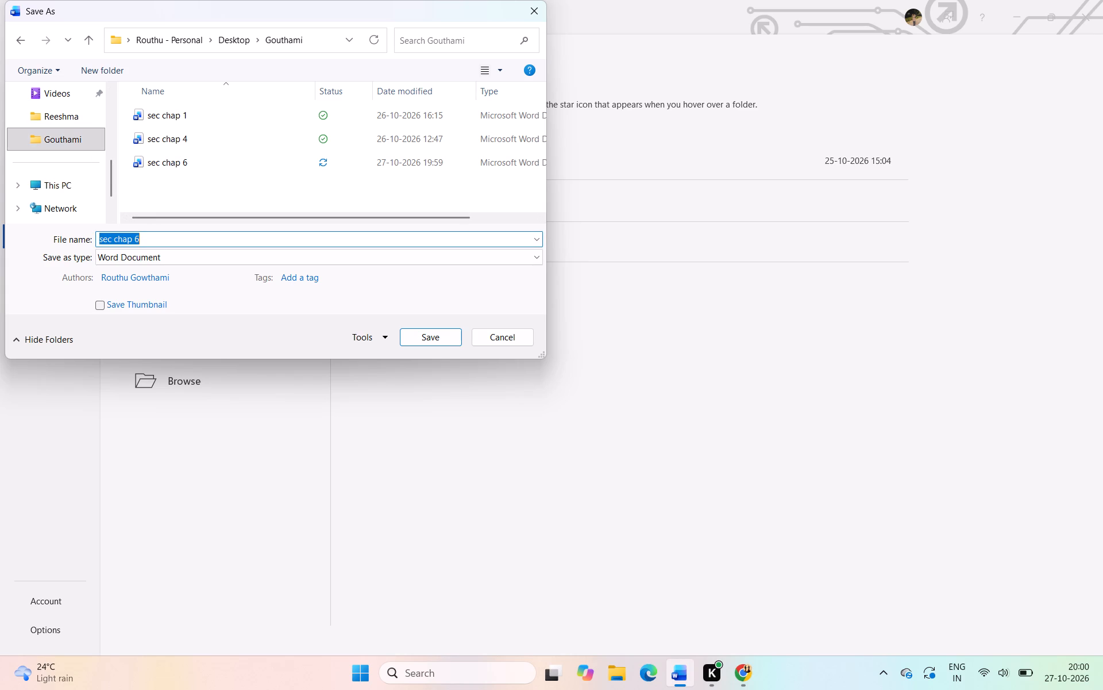
pyautogui.click(161, 241)
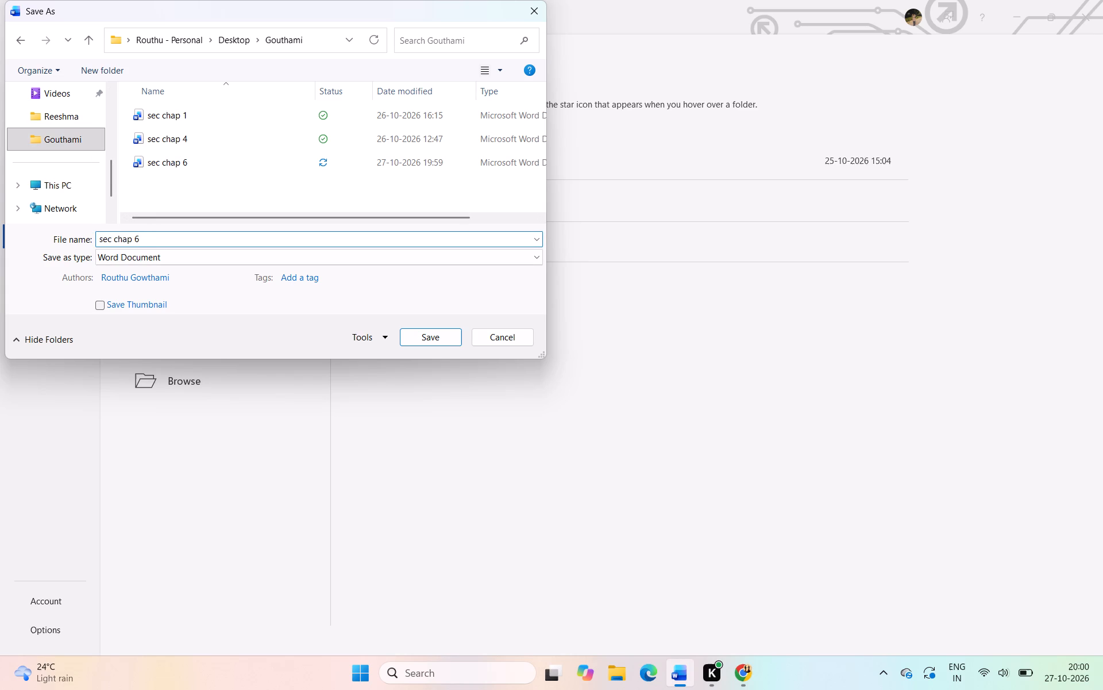
pyautogui.press('BackSpace')
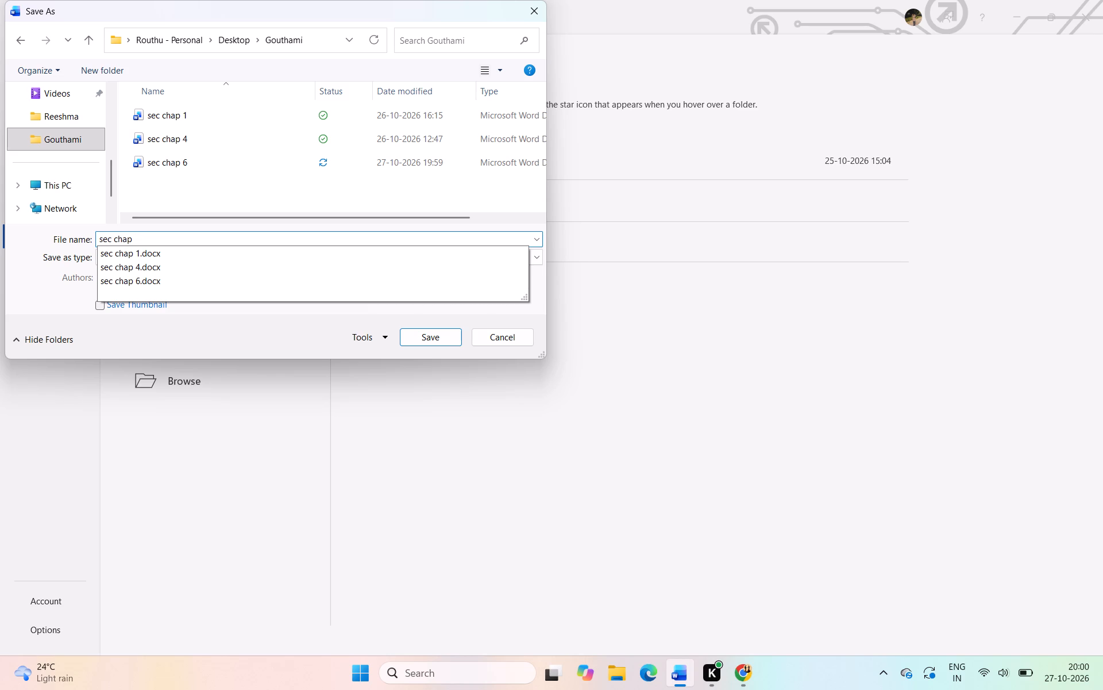
pyautogui.press('BackSpace')
pyautogui.write('5')
pyautogui.press('space')
pyautogui.write('left')
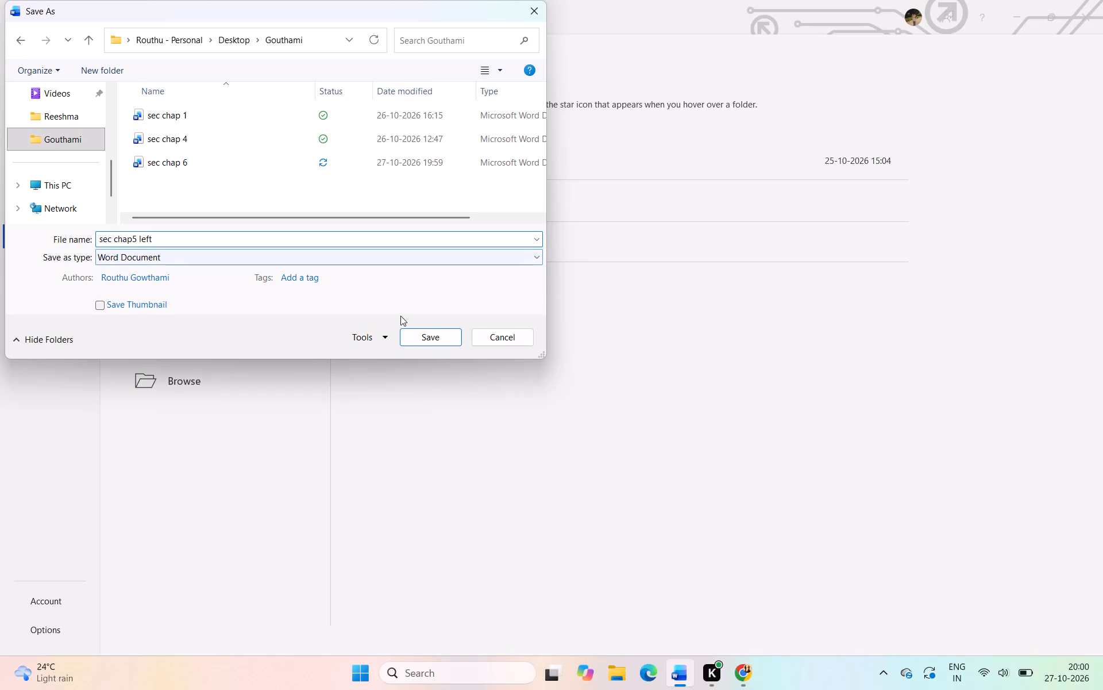
pyautogui.click(425, 338)
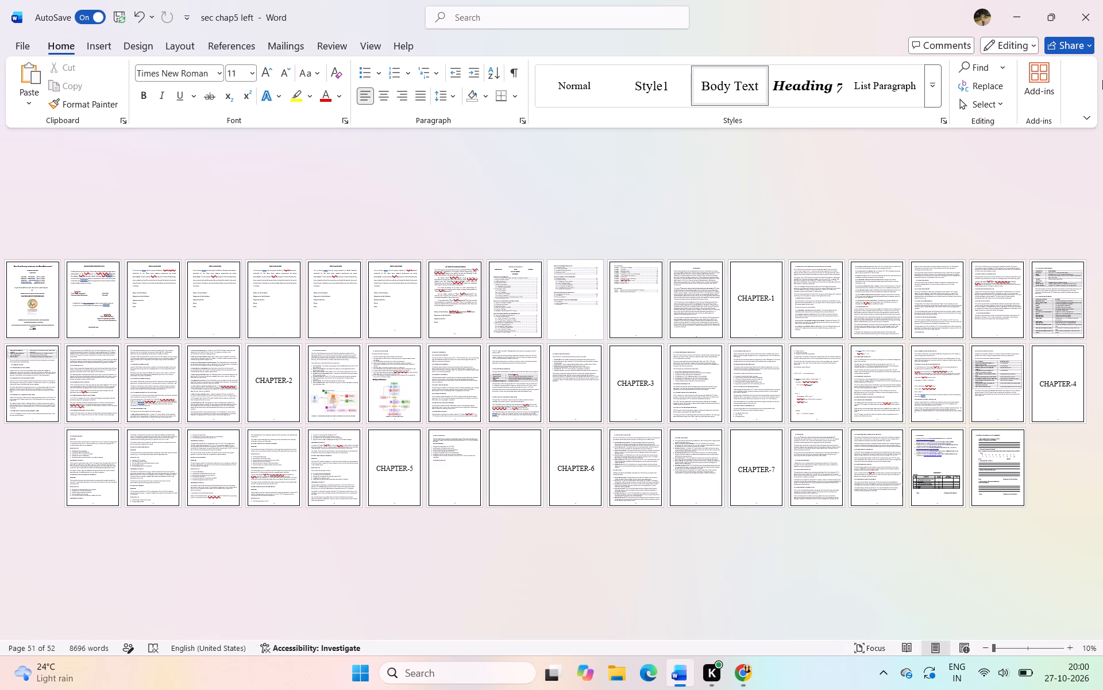
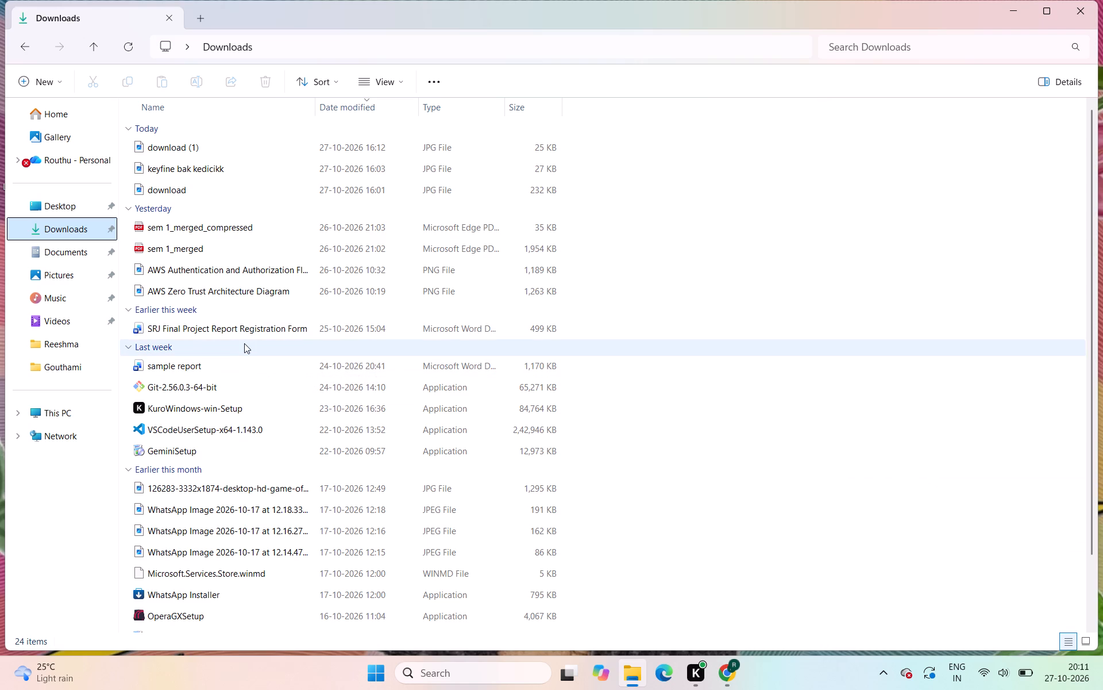
# Open the "sample report" Word document from the Downloads folder.
pyautogui.doubleClick(242, 373)
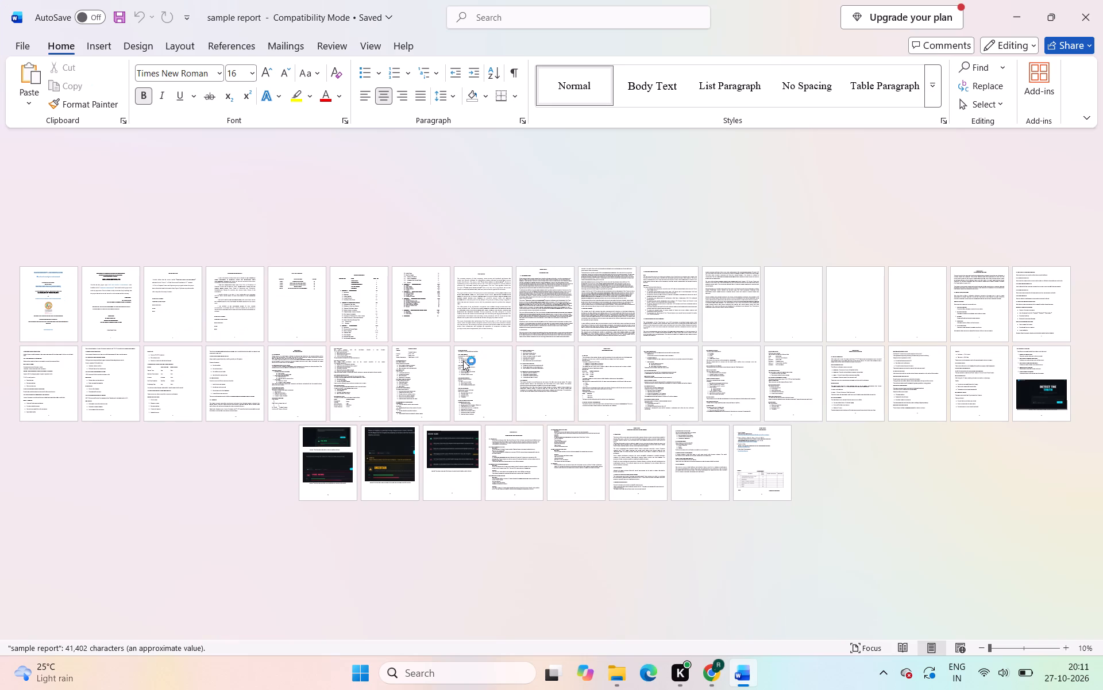
# Look through the sample report in Word from its cover page to the start of section 2.1, and close the document.
pyautogui.scroll(9, 463, 361)
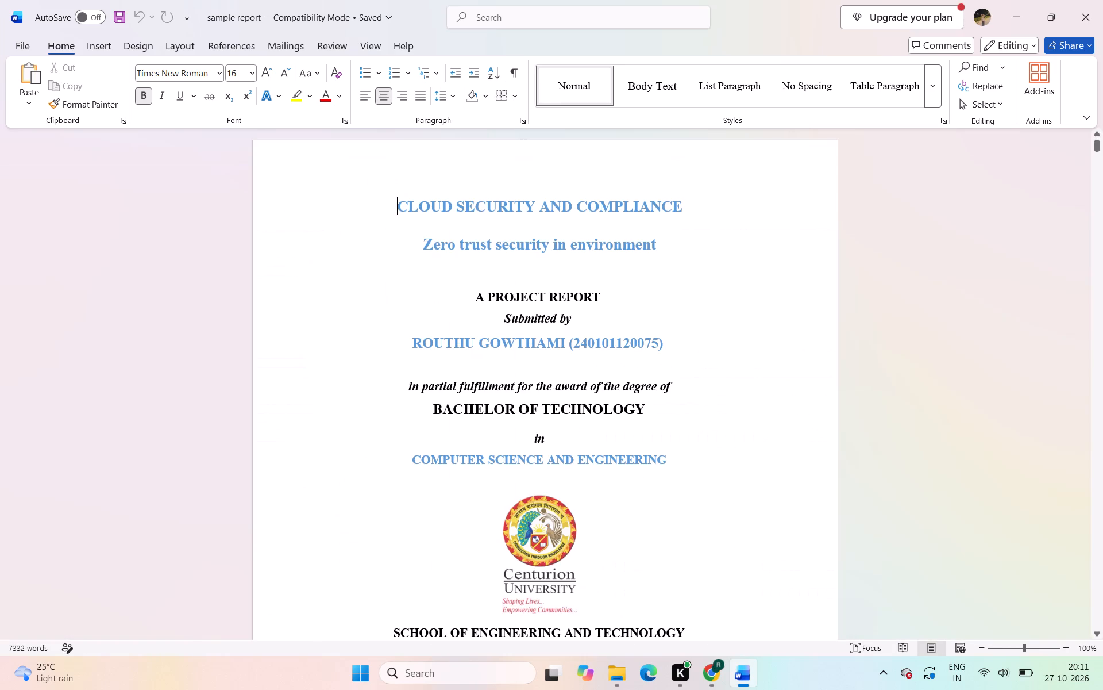
pyautogui.scroll(-2, 463, 361)
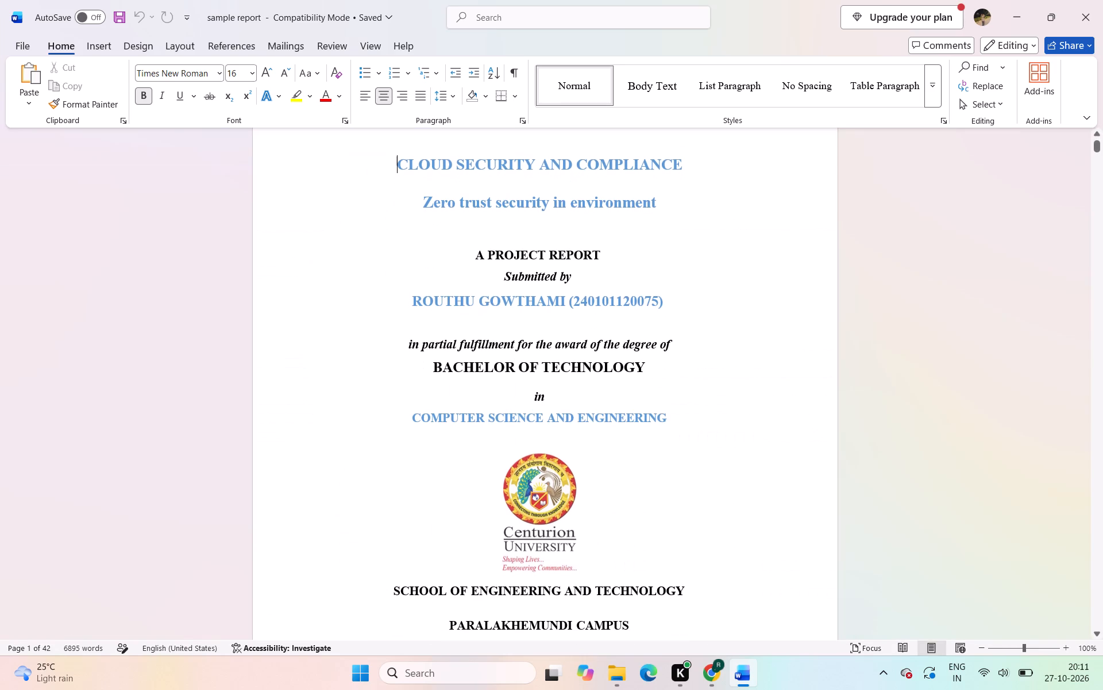
pyautogui.scroll(-6, 523, 359)
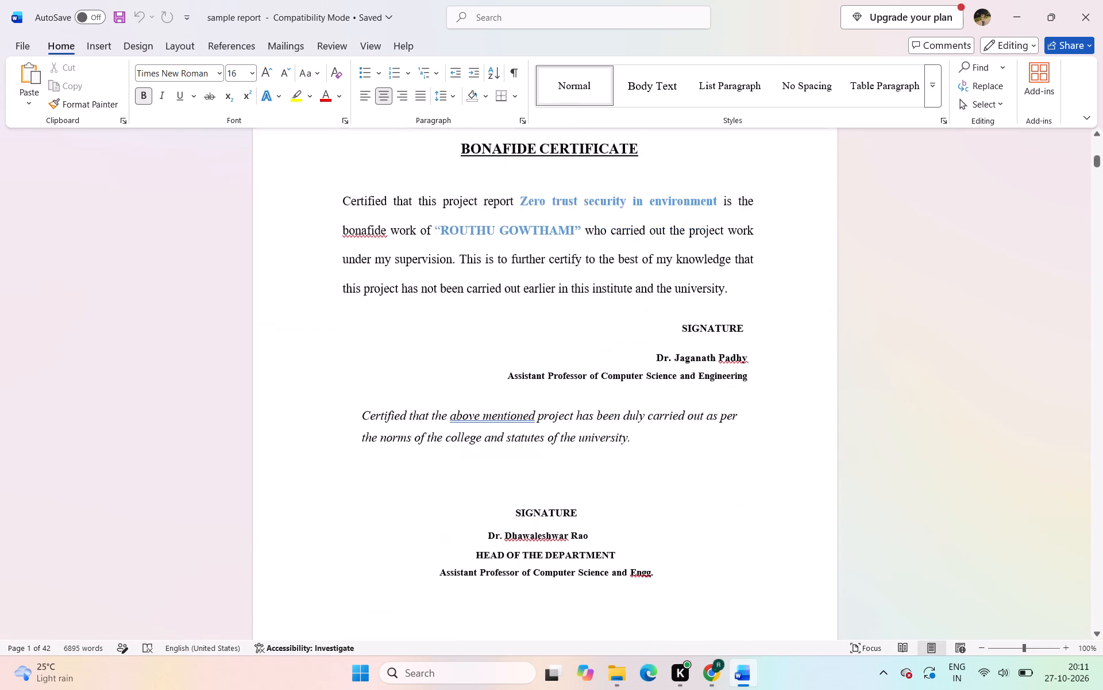
pyautogui.scroll(-11, 523, 359)
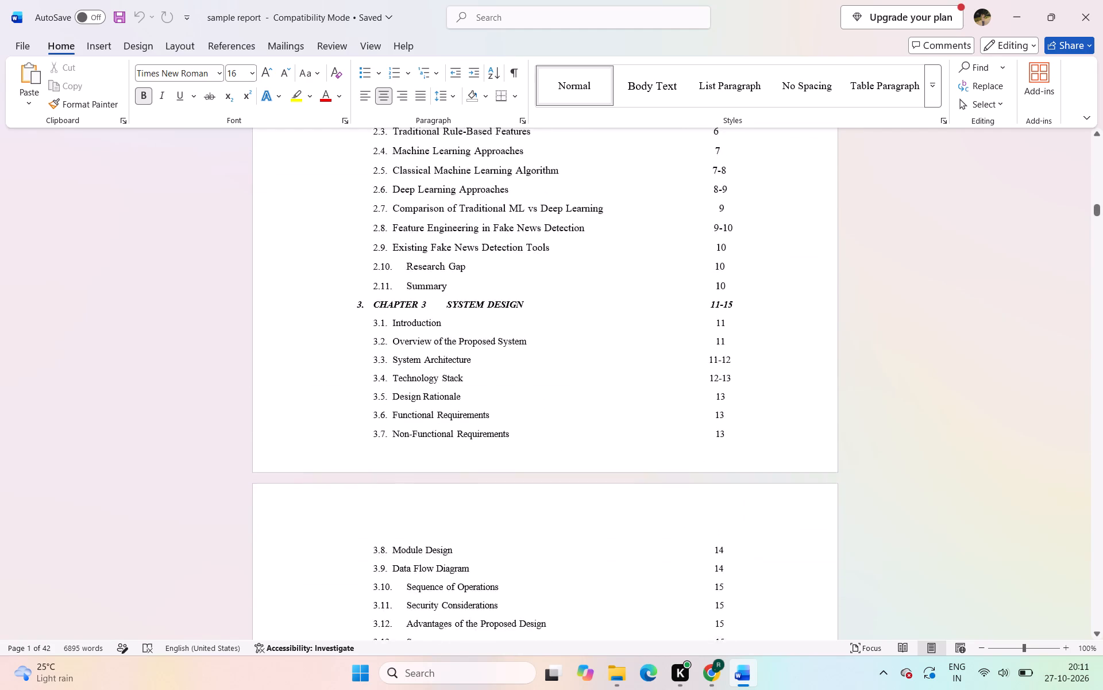
pyautogui.scroll(-7, 523, 359)
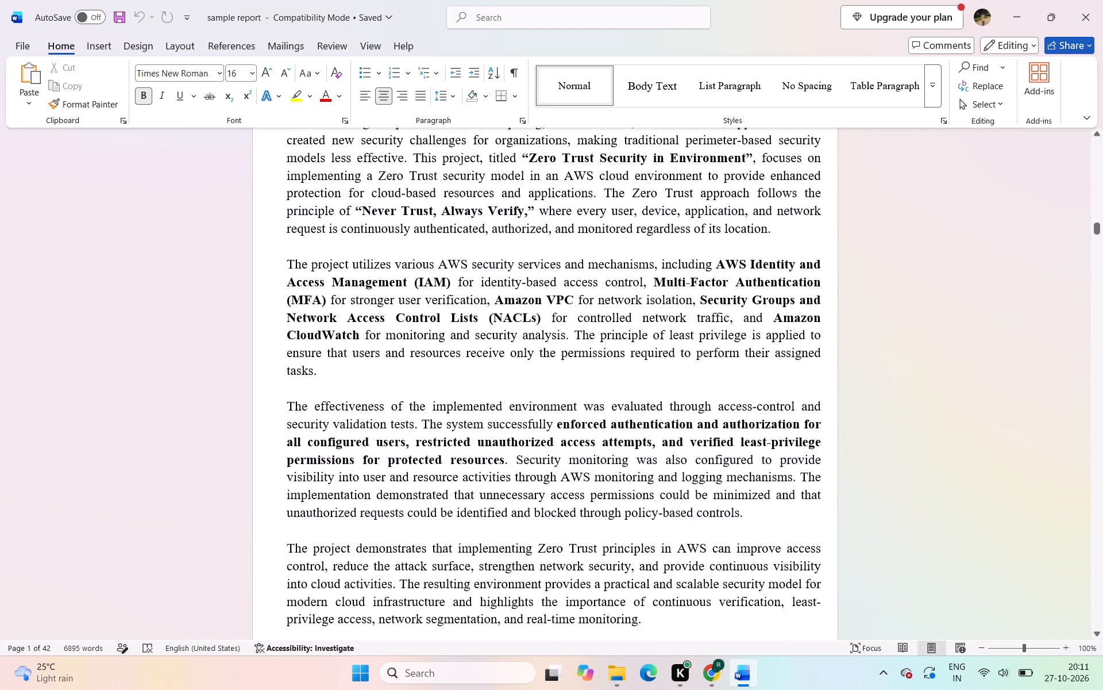
pyautogui.scroll(-8, 523, 359)
pyautogui.scroll(1, 523, 359)
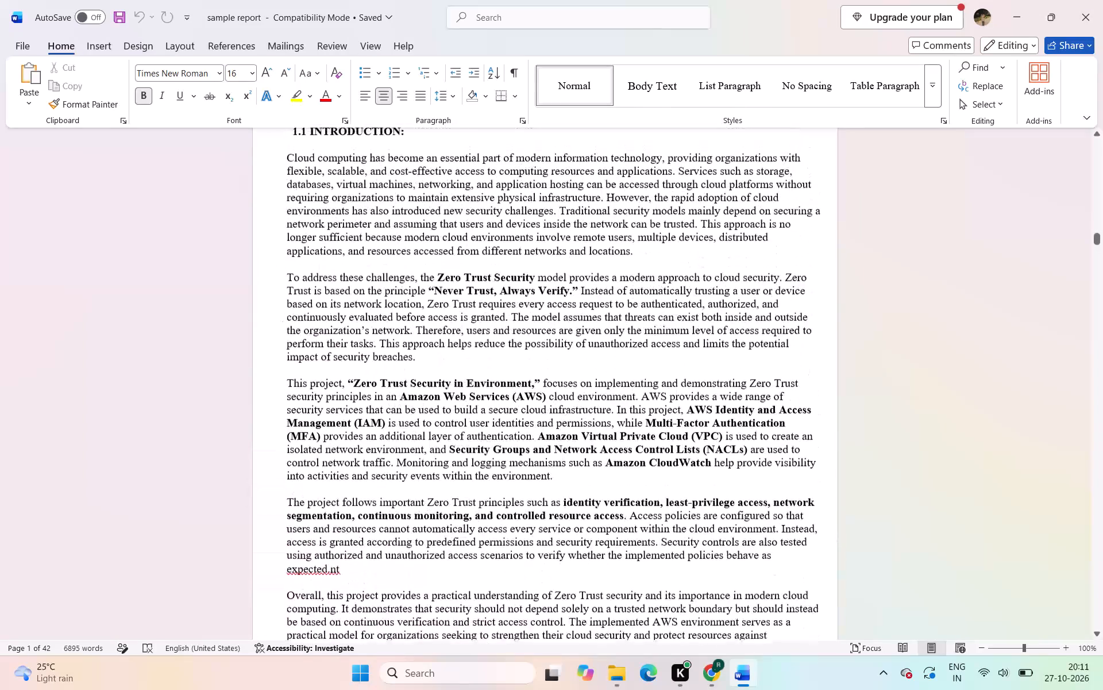
pyautogui.scroll(-4, 523, 359)
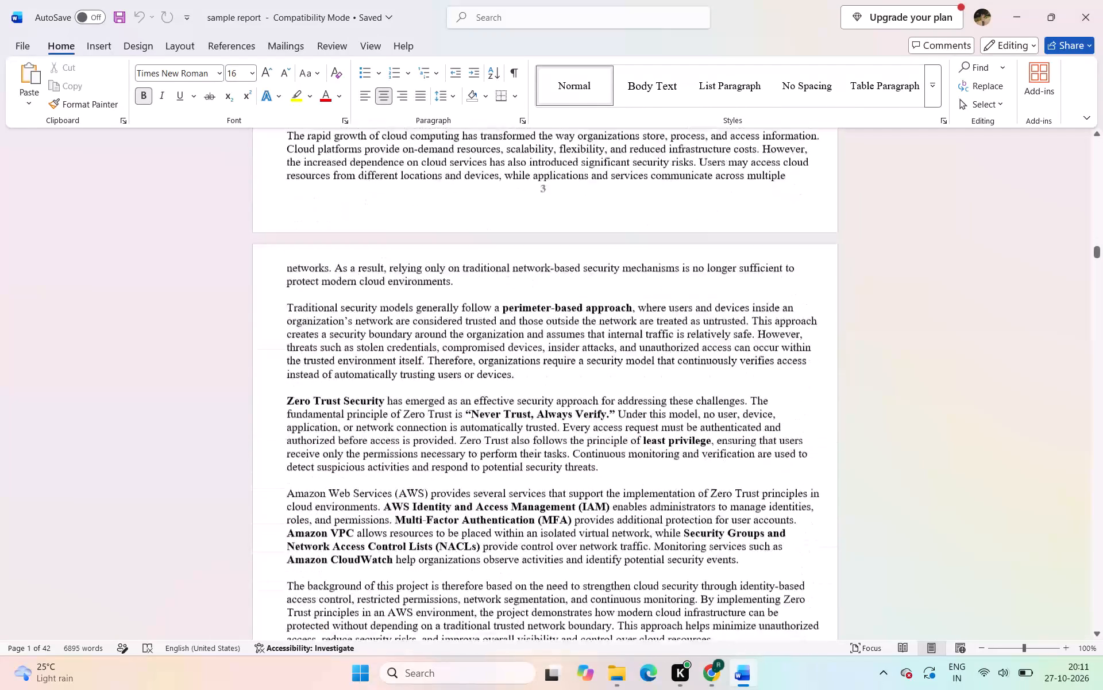
pyautogui.scroll(-11, 523, 359)
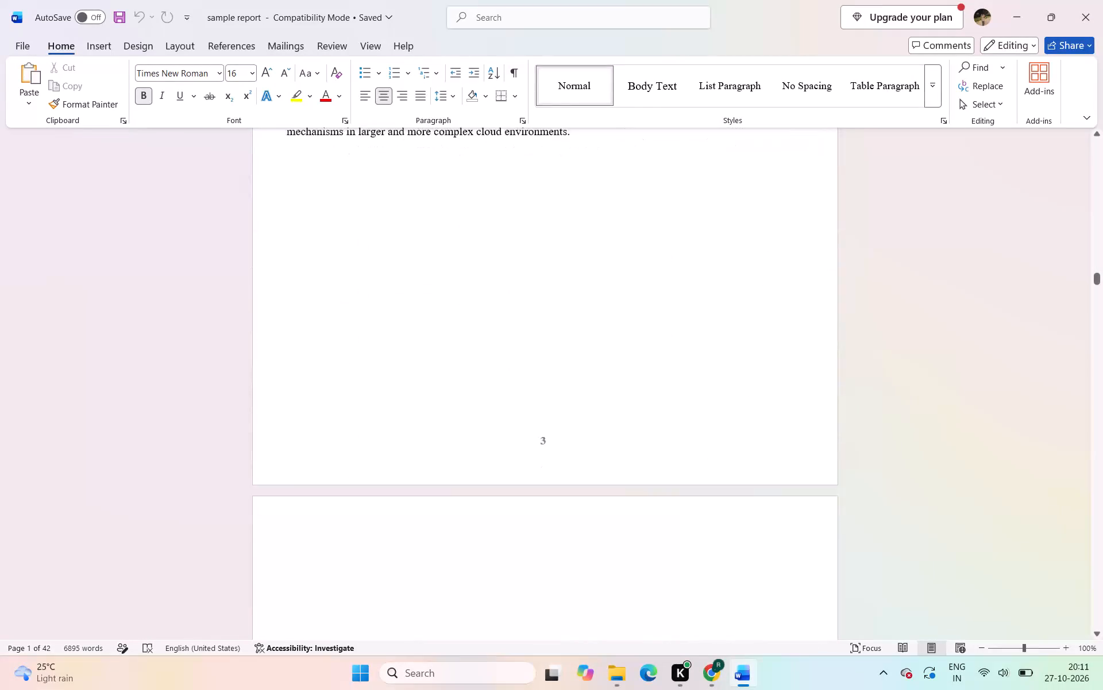
pyautogui.scroll(-6, 523, 359)
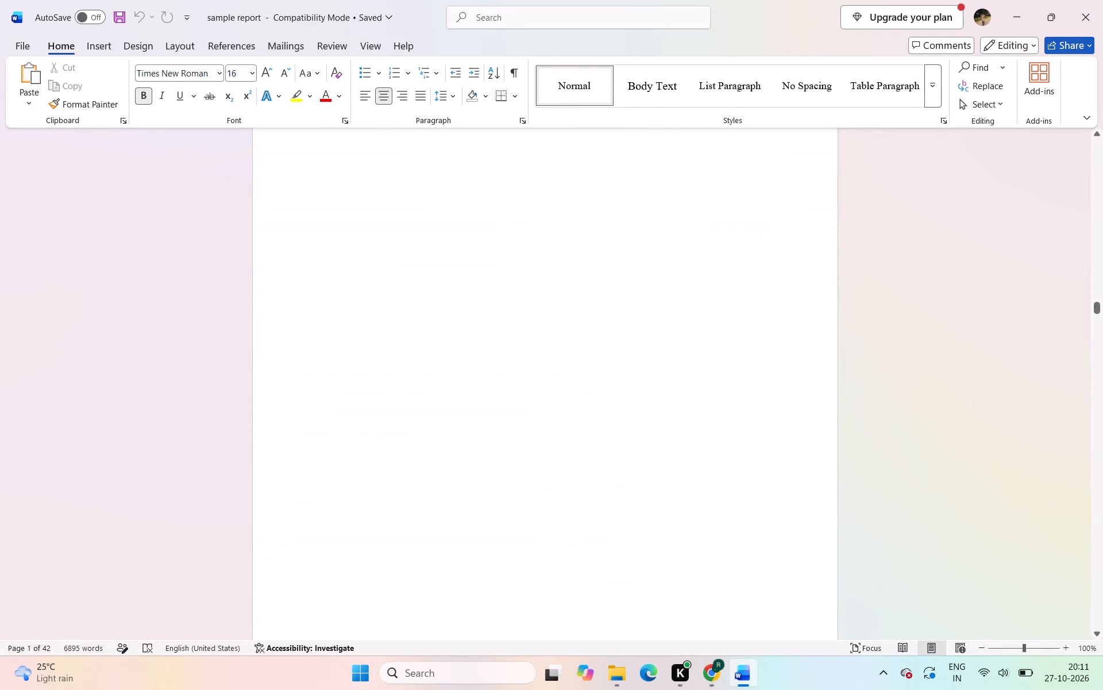
pyautogui.scroll(-9, 785, 187)
pyautogui.scroll(2, 785, 187)
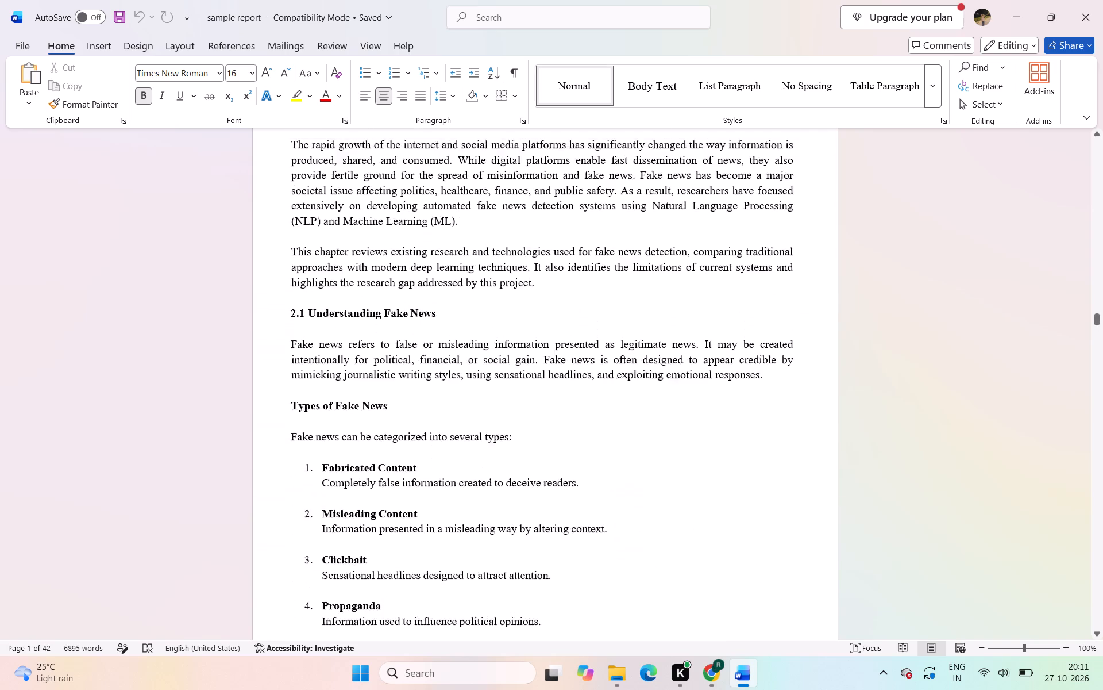
pyautogui.scroll(2, 785, 187)
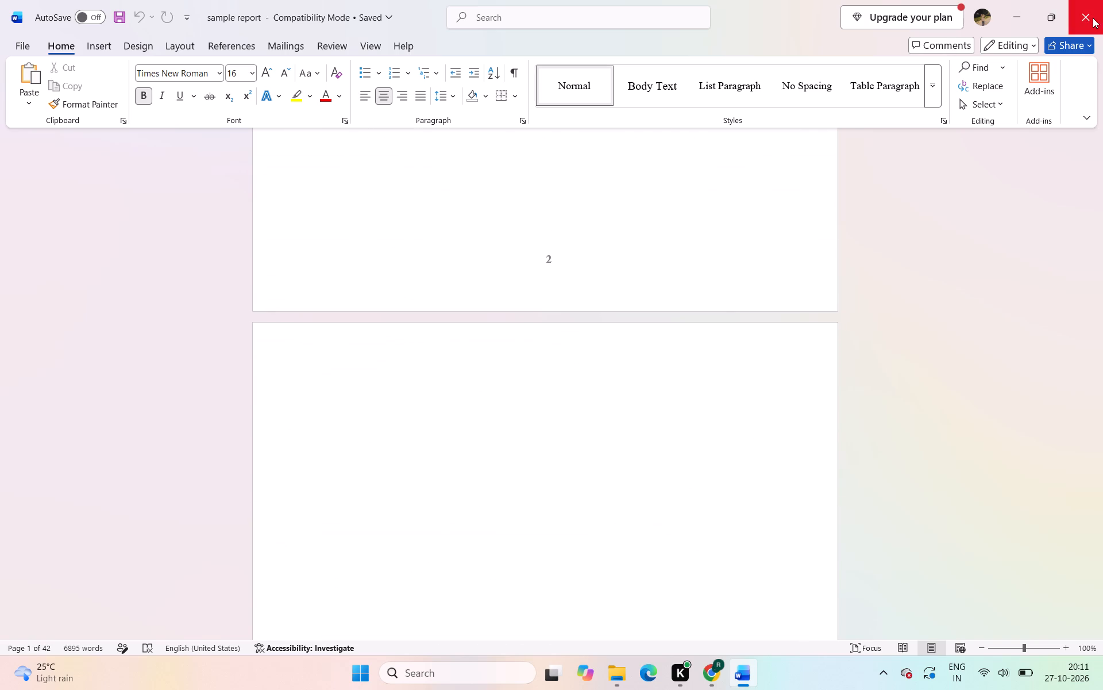
pyautogui.click(1089, 20)
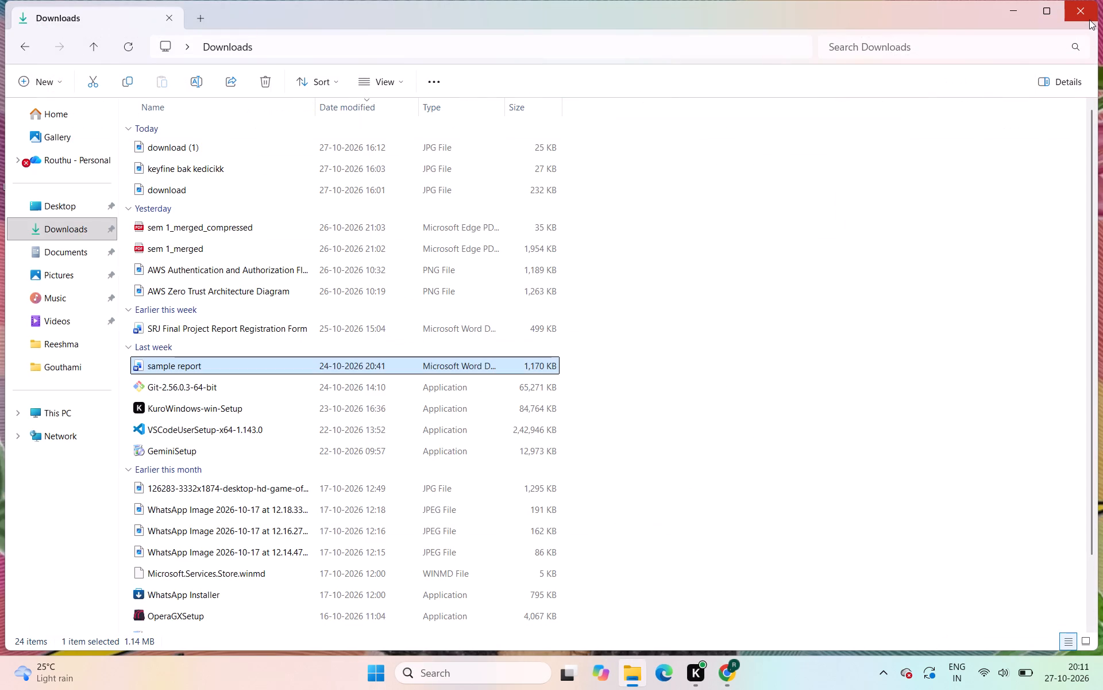
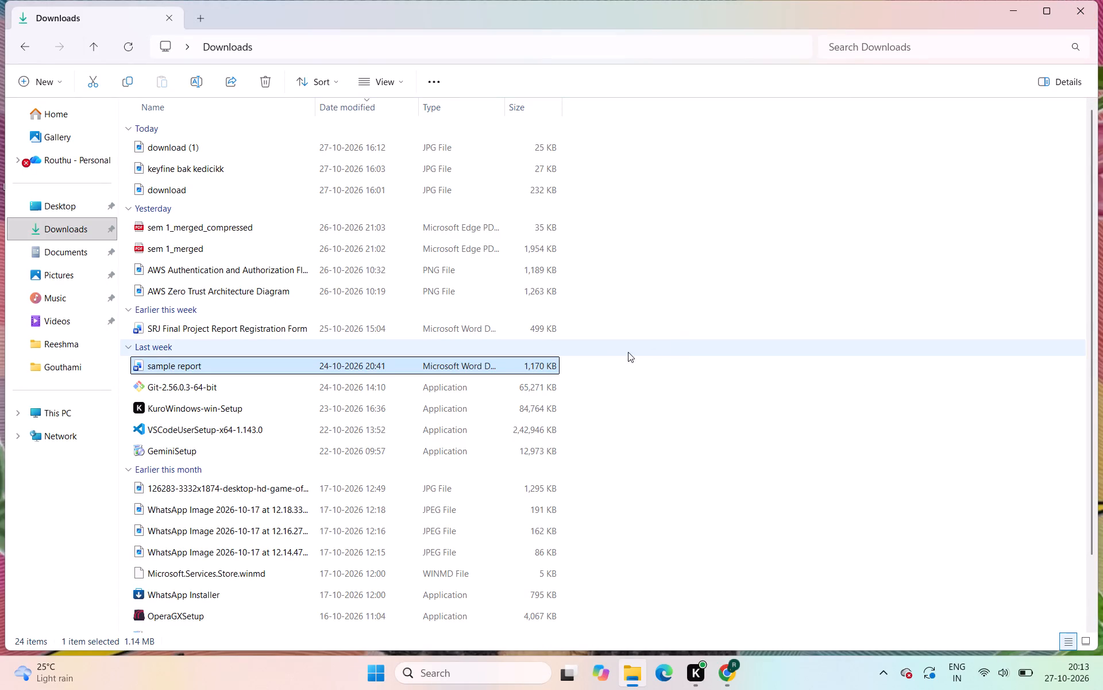
# Open the SRJ Final Project Report Registration Form document from the Downloads folder in Word.
pyautogui.doubleClick(555, 331)
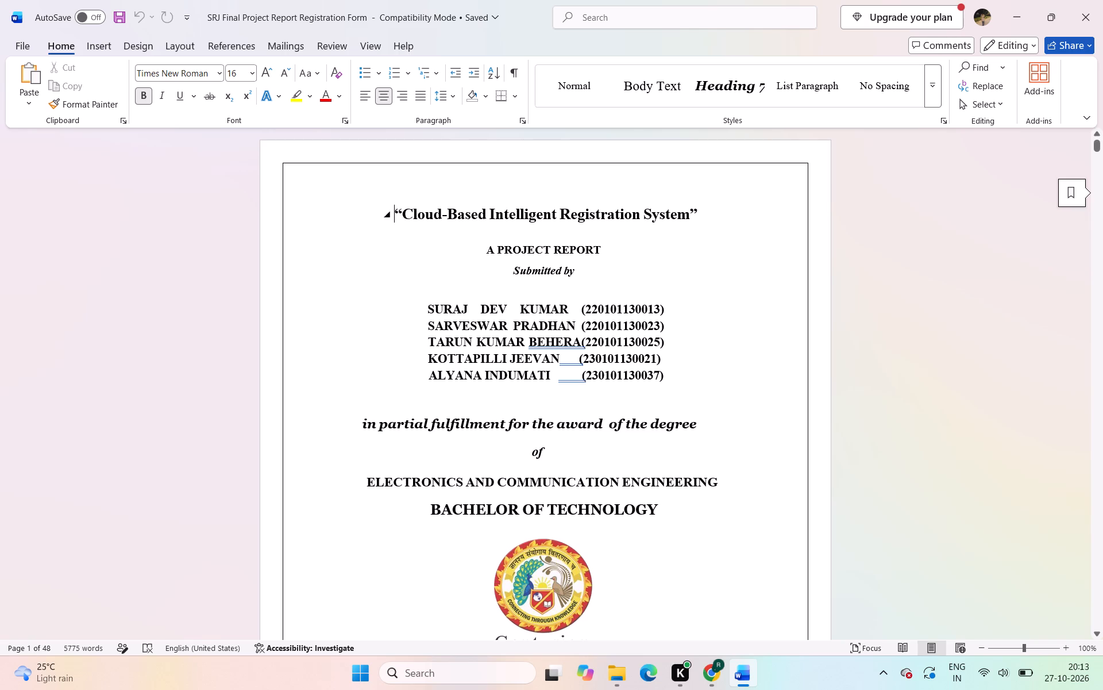
# Examine the project title and the list of submitting students with their roll numbers on the report's cover page.
pyautogui.moveTo(406, 214); pyautogui.dragTo(586, 227)
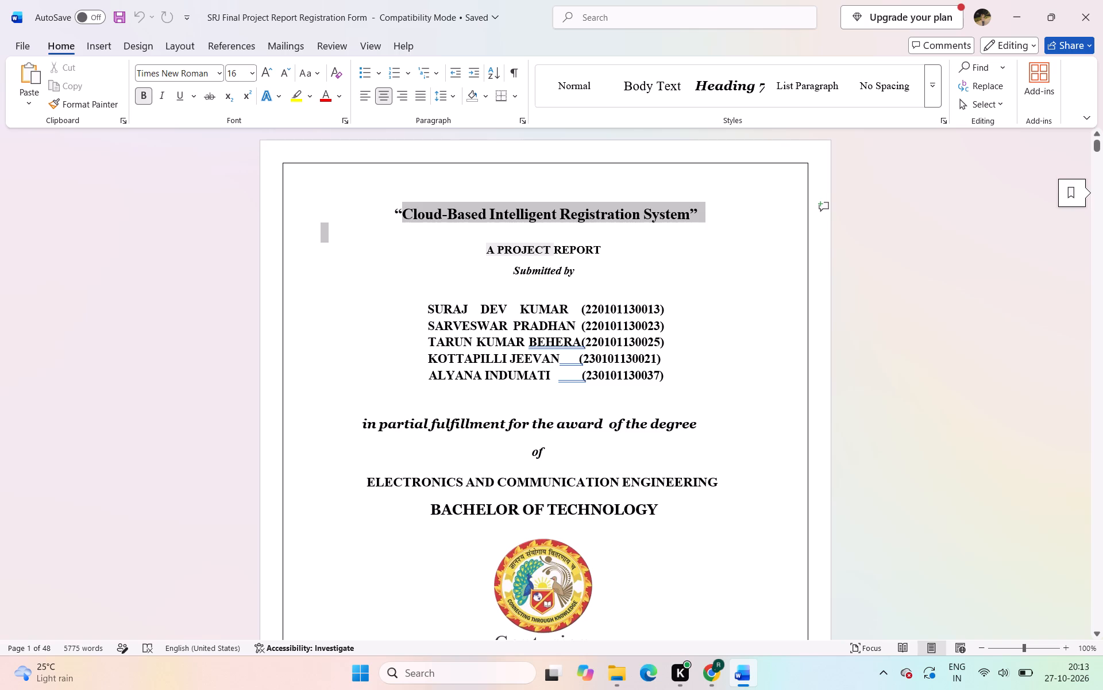
pyautogui.moveTo(586, 227); pyautogui.dragTo(687, 218)
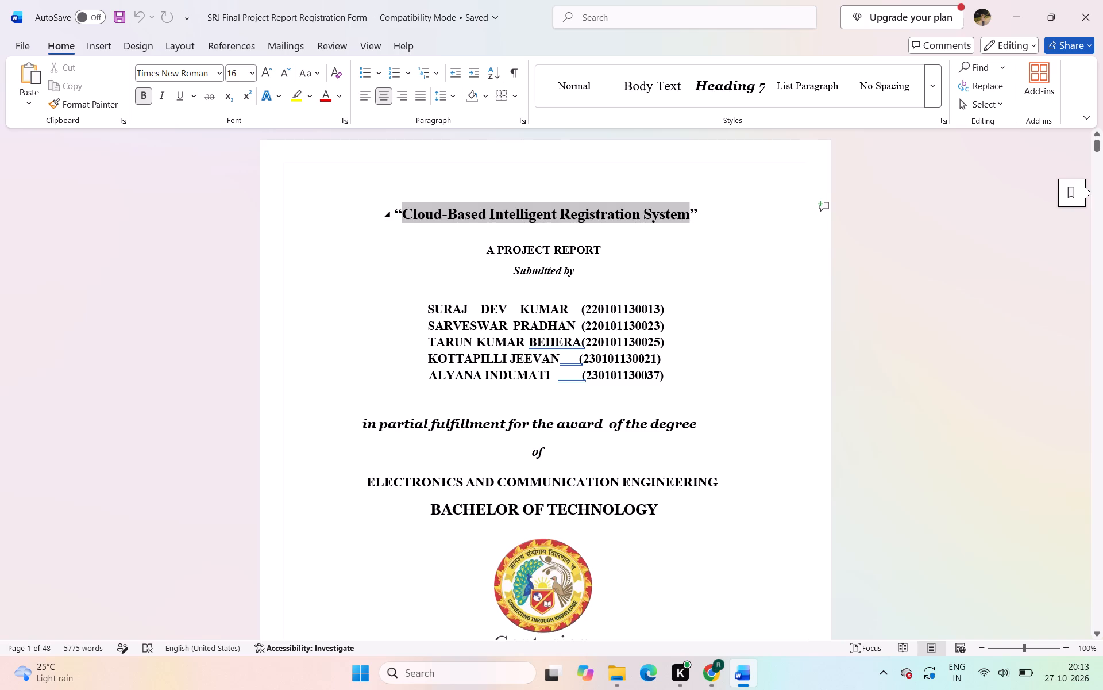
pyautogui.moveTo(687, 218); pyautogui.dragTo(686, 217)
pyautogui.click(614, 285)
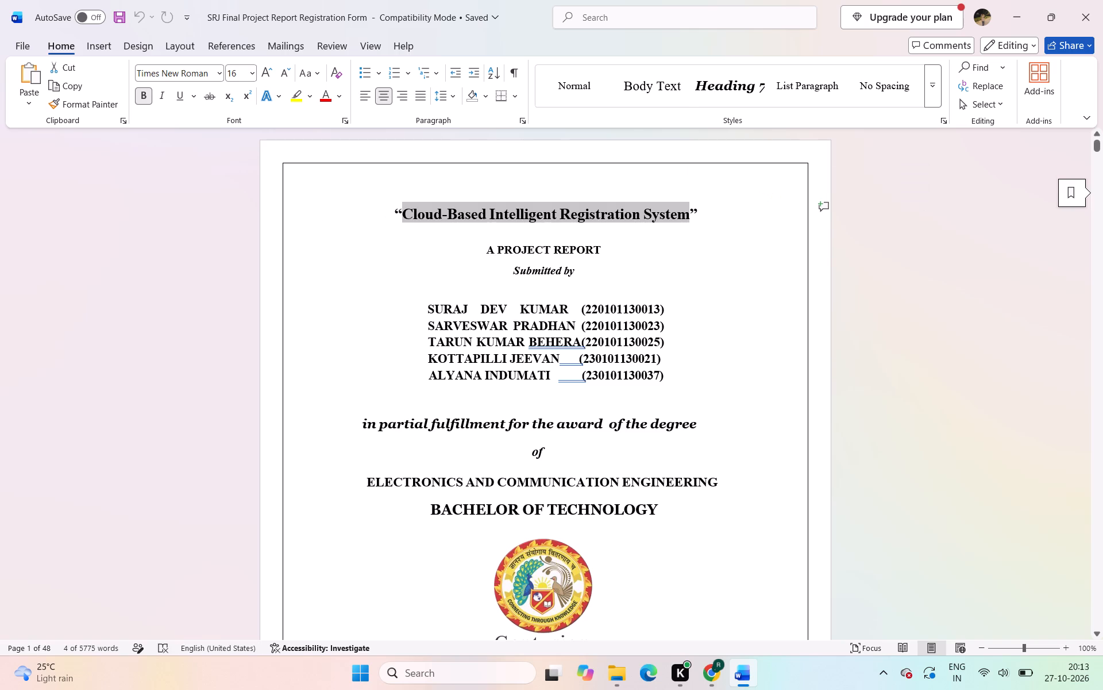
pyautogui.moveTo(428, 308); pyautogui.dragTo(561, 377)
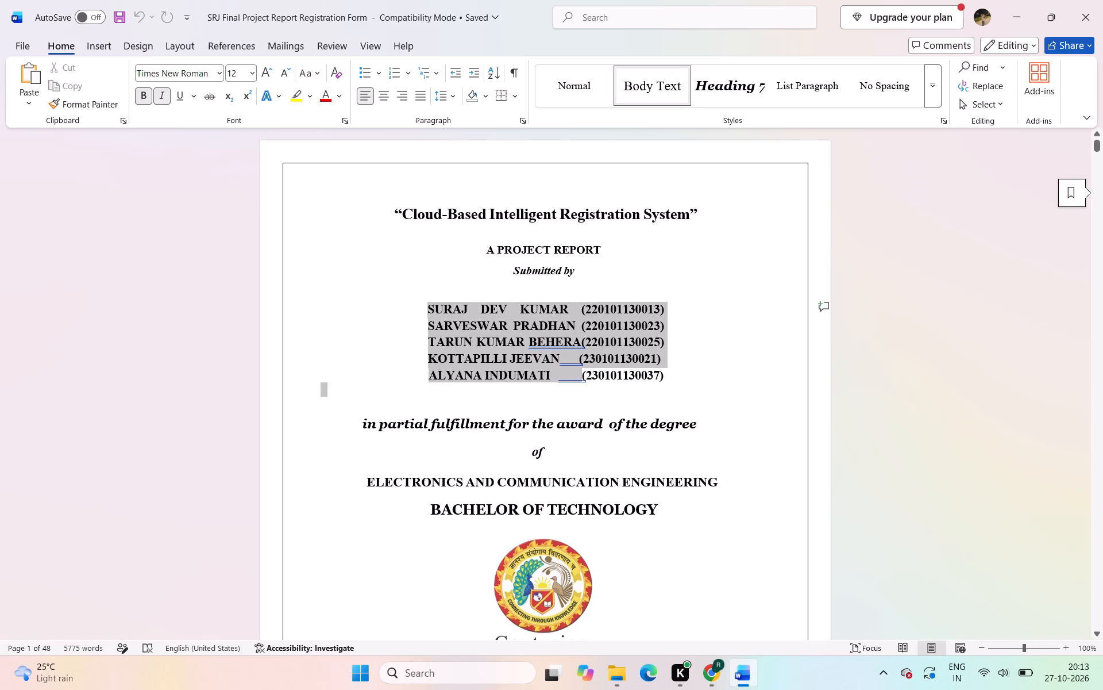
pyautogui.moveTo(561, 377); pyautogui.dragTo(603, 373)
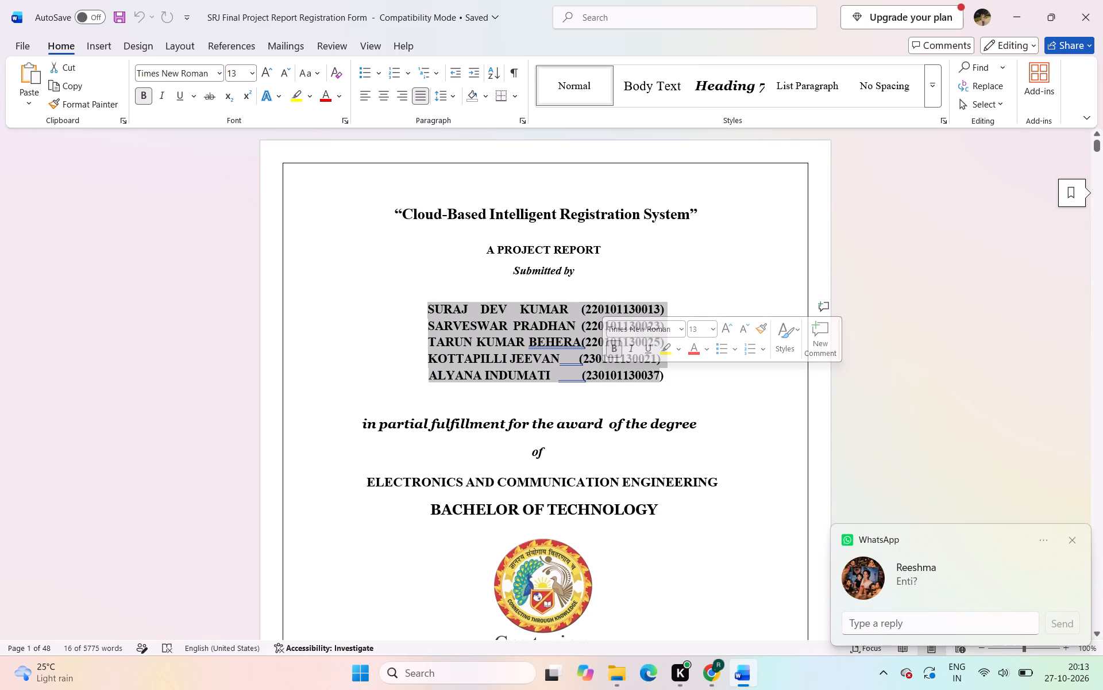
pyautogui.click(695, 390)
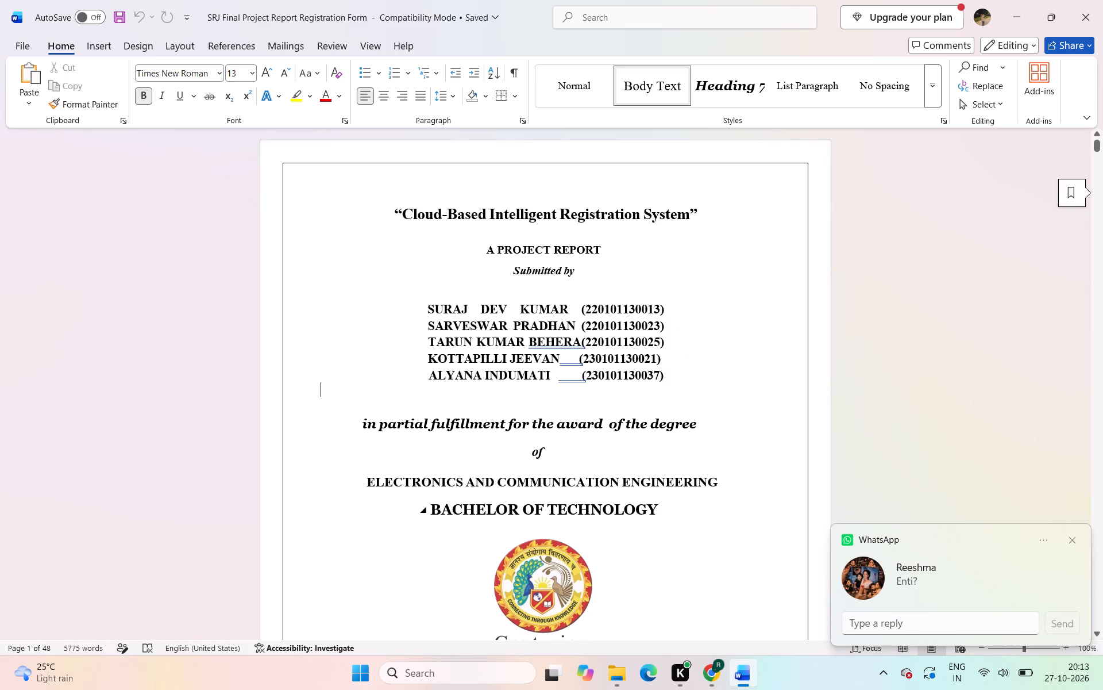
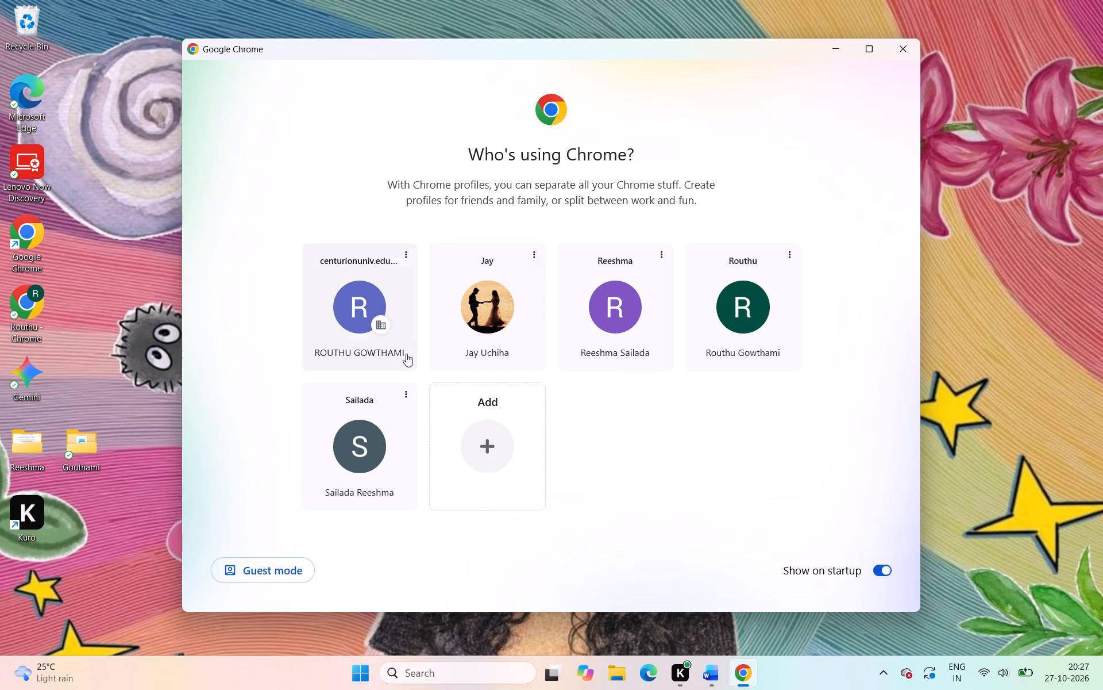
pyautogui.doubleClick(366, 420)
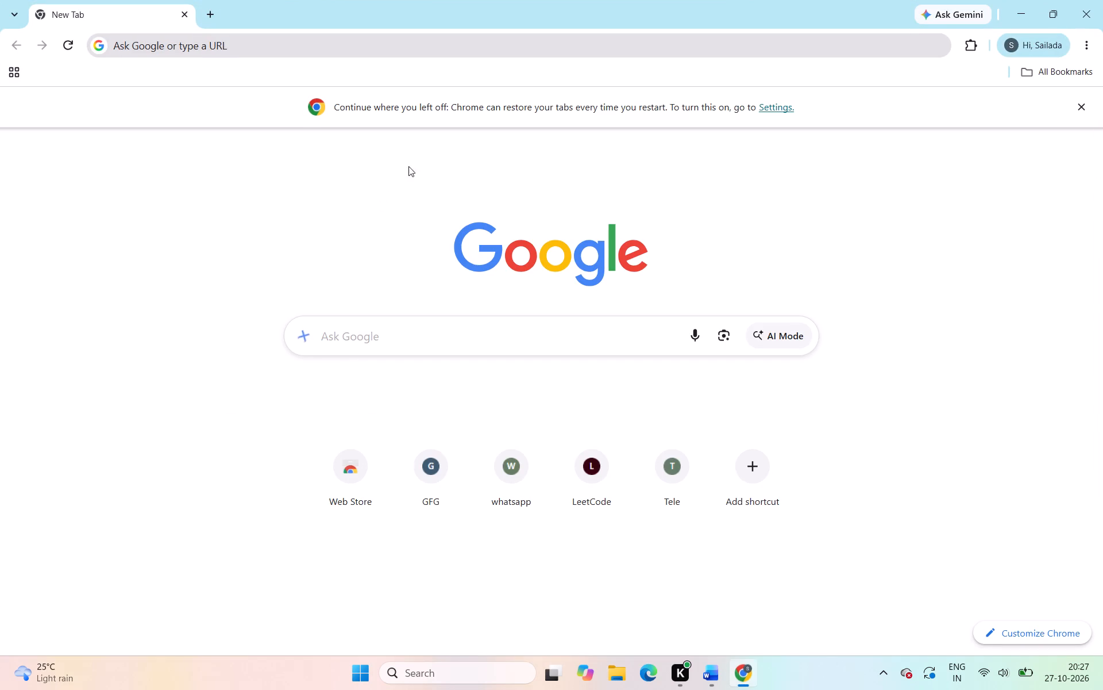
# Search Google for gemini using the suggested query.
pyautogui.click(492, 37)
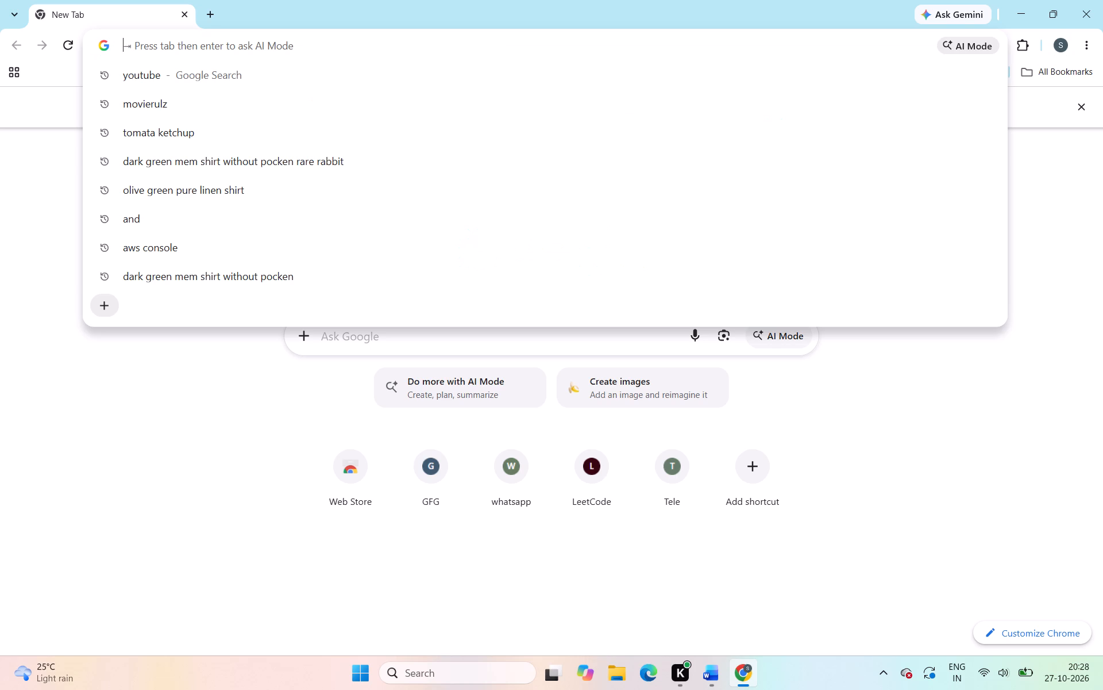
pyautogui.write('ge')
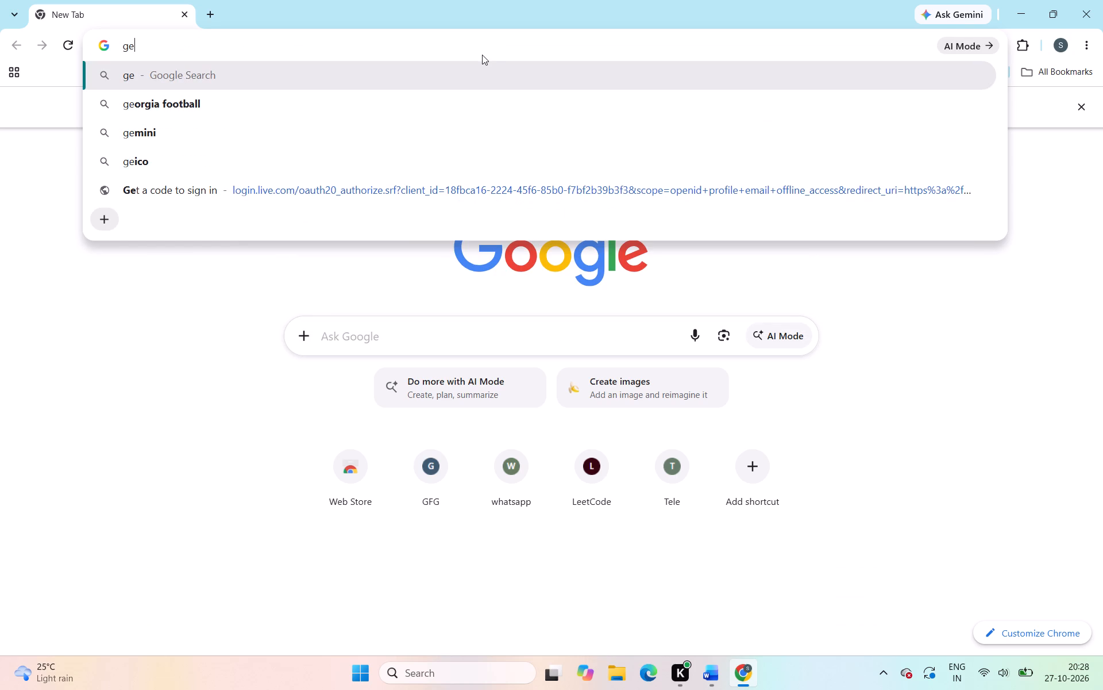
pyautogui.click(453, 141)
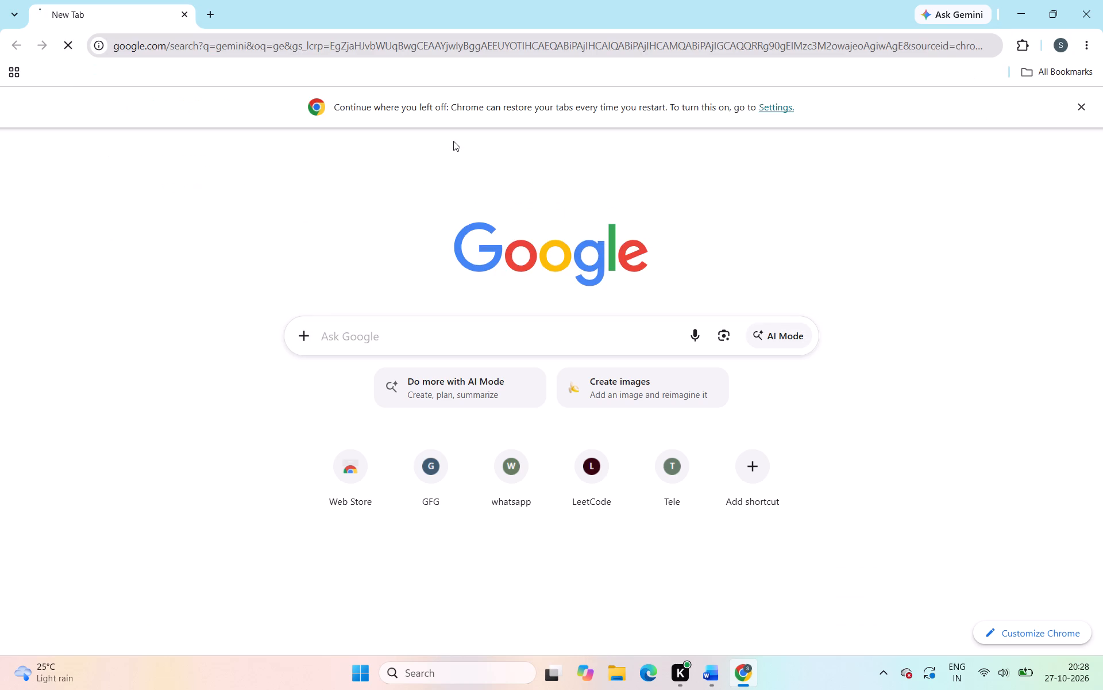